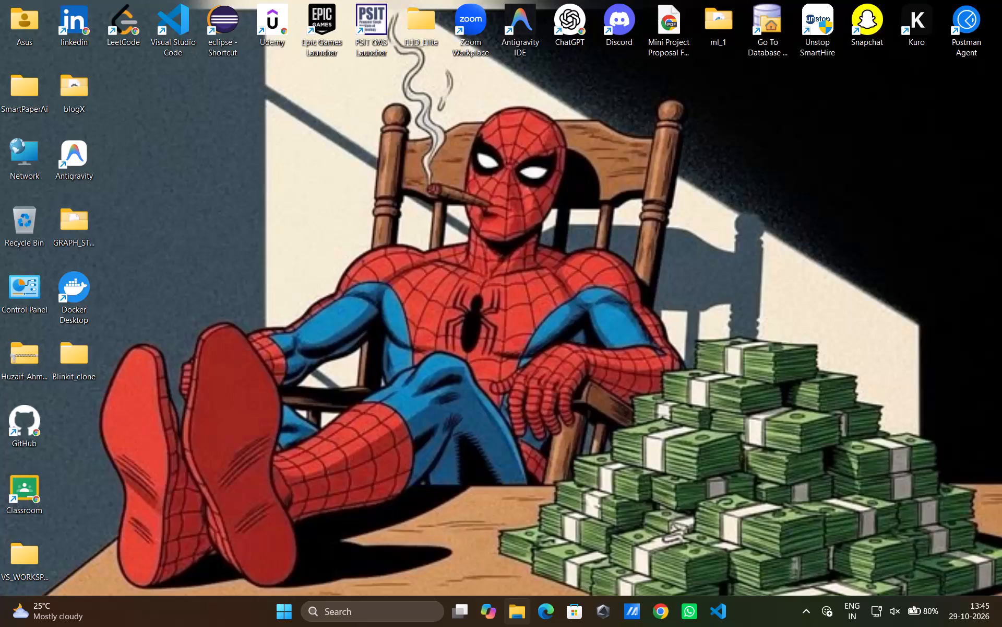
Open the DAA_LAB_1_to_10_with_N_vs_Time_graphs document from the Downloads folder.
{"action": "left_click", "coordinate": [508, 614]}
{"action": "left_click", "coordinate": [463, 238]}
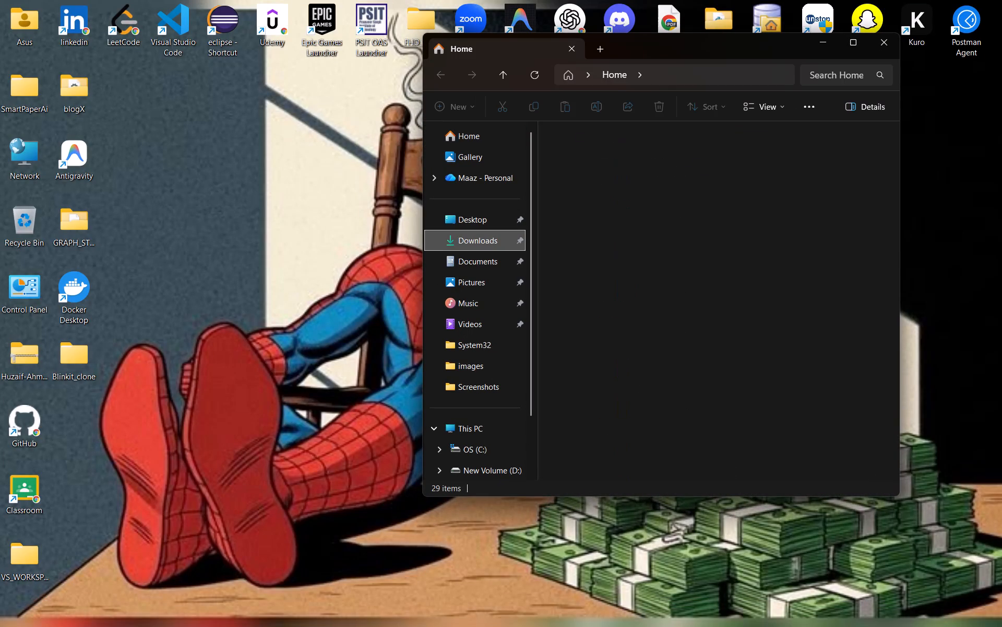
{"action": "double_click", "coordinate": [602, 168]}
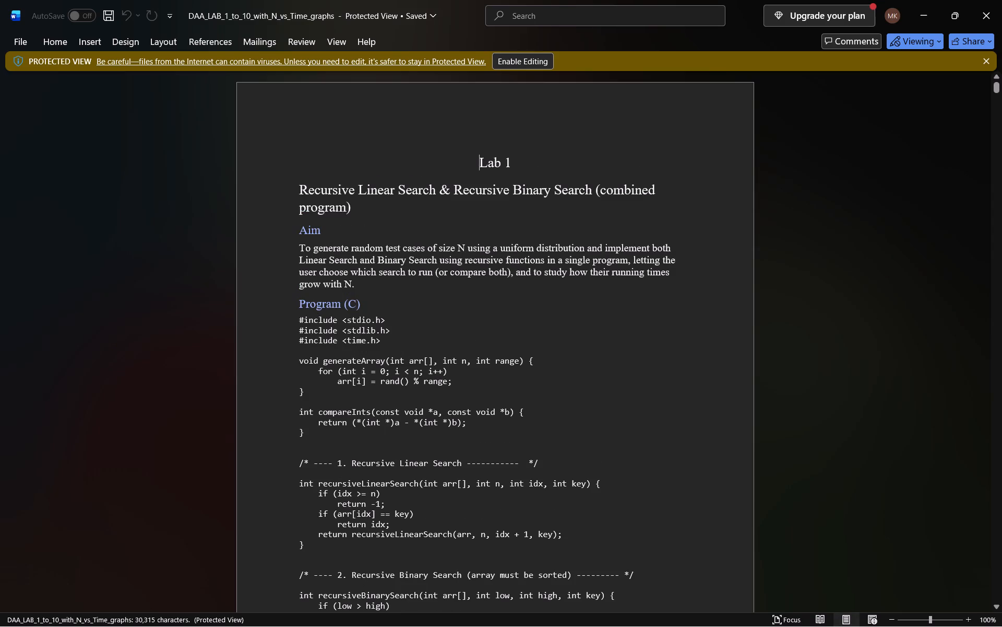
Review the Lab 1 recursive search program, its output and its N vs Time graphs.
{"action": "scroll", "coordinate": [575, 220], "scroll_direction": "down", "scroll_amount": 20}
{"action": "scroll", "coordinate": [575, 220], "scroll_direction": "down", "scroll_amount": 20}
{"action": "scroll", "coordinate": [575, 220], "scroll_direction": "down", "scroll_amount": 8}
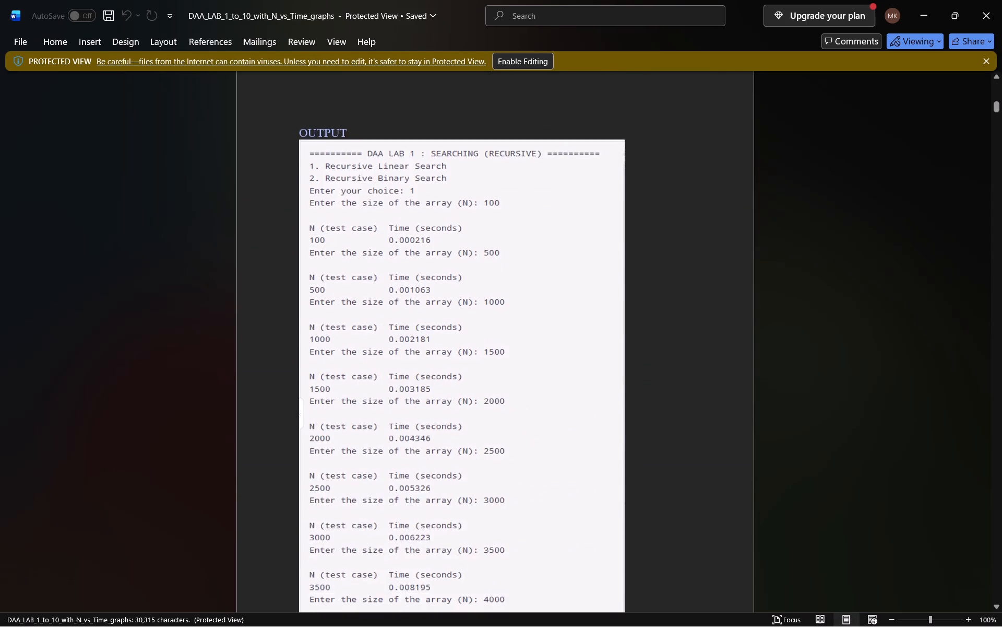
{"action": "scroll", "coordinate": [578, 218], "scroll_direction": "down", "scroll_amount": 18}
{"action": "scroll", "coordinate": [578, 218], "scroll_direction": "up", "scroll_amount": 1}
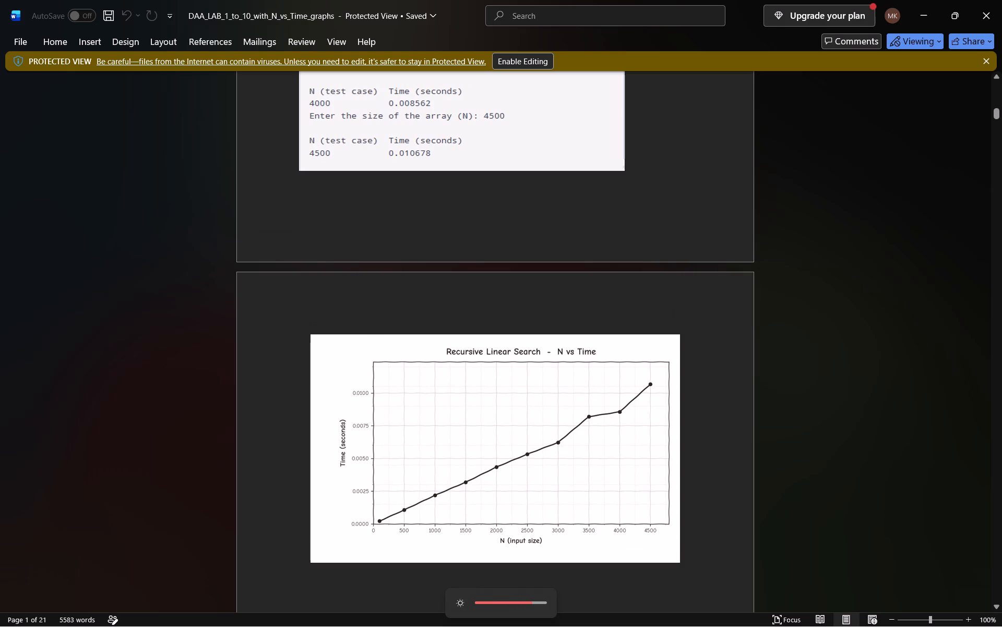
{"action": "scroll", "coordinate": [580, 227], "scroll_direction": "up", "scroll_amount": 10}
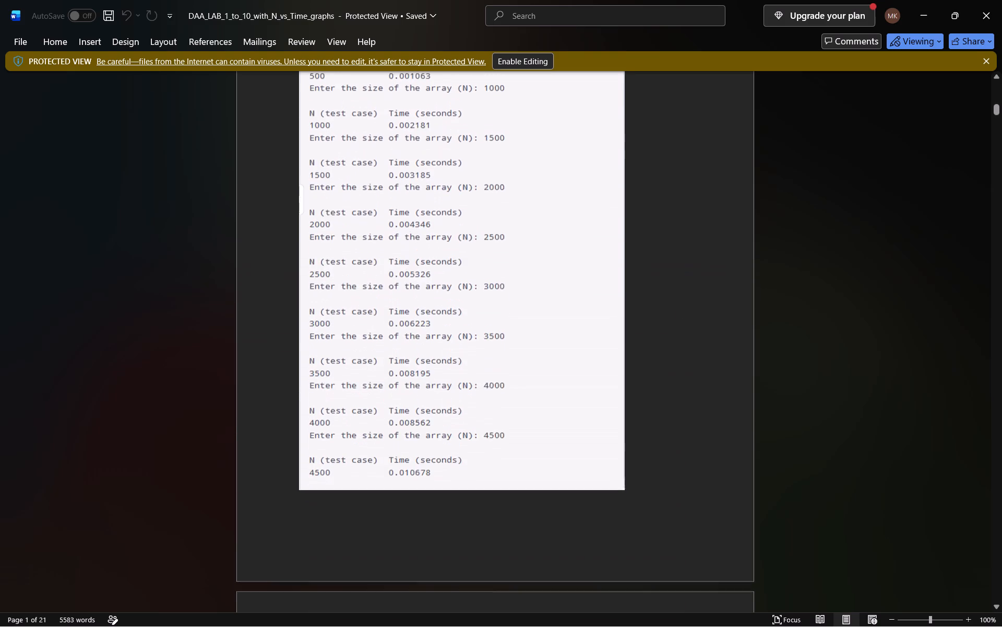
{"action": "scroll", "coordinate": [580, 227], "scroll_direction": "up", "scroll_amount": 5}
{"action": "scroll", "coordinate": [579, 227], "scroll_direction": "down", "scroll_amount": 17}
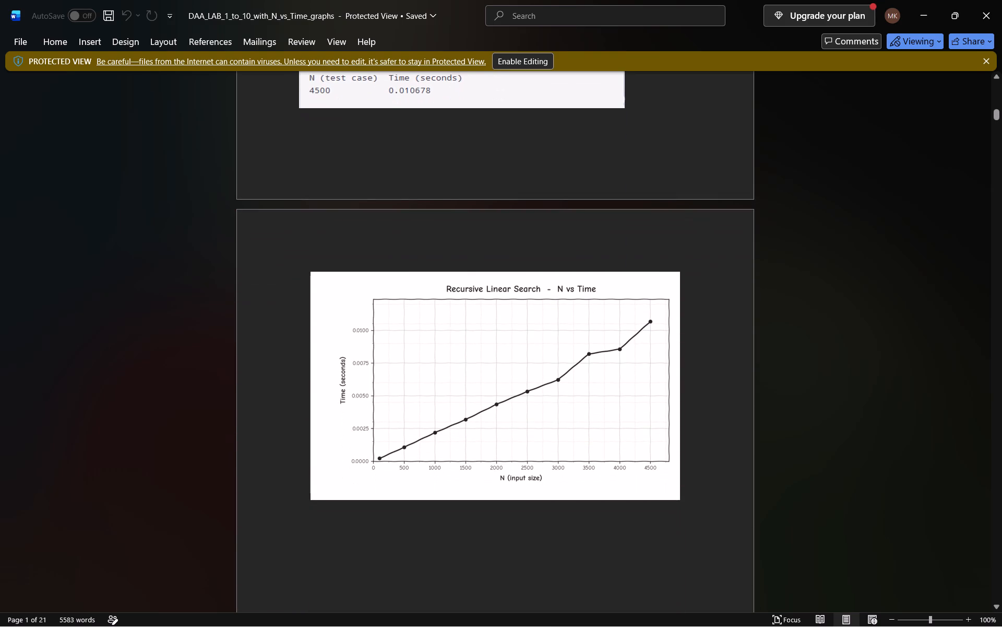
{"action": "scroll", "coordinate": [579, 226], "scroll_direction": "down", "scroll_amount": 20}
{"action": "scroll", "coordinate": [579, 226], "scroll_direction": "down", "scroll_amount": 20}
{"action": "scroll", "coordinate": [579, 226], "scroll_direction": "down", "scroll_amount": 18}
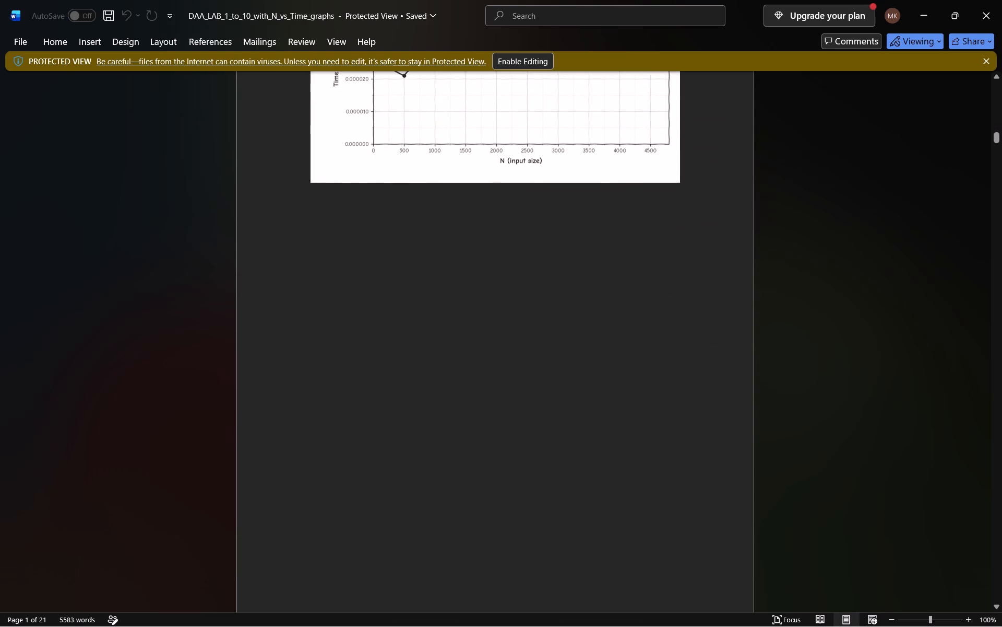
Examine the Lab 2(a) Insertion Sort output and its N vs Time graph.
{"action": "scroll", "coordinate": [579, 226], "scroll_direction": "down", "scroll_amount": 20}
{"action": "scroll", "coordinate": [579, 226], "scroll_direction": "down", "scroll_amount": 20}
{"action": "scroll", "coordinate": [579, 226], "scroll_direction": "down", "scroll_amount": 10}
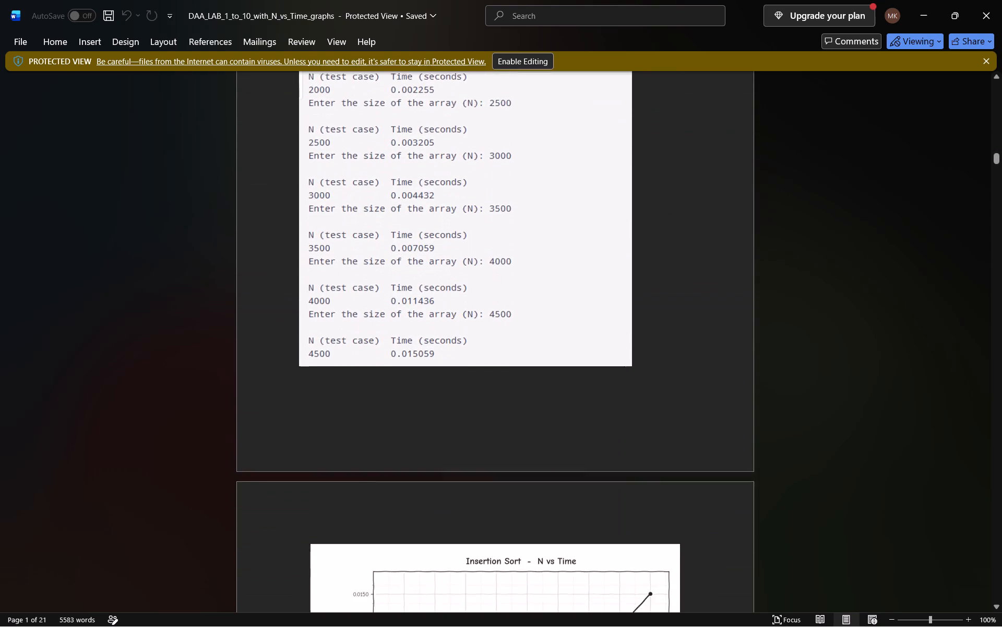
{"action": "scroll", "coordinate": [579, 226], "scroll_direction": "down", "scroll_amount": 3}
{"action": "scroll", "coordinate": [579, 226], "scroll_direction": "up", "scroll_amount": 9}
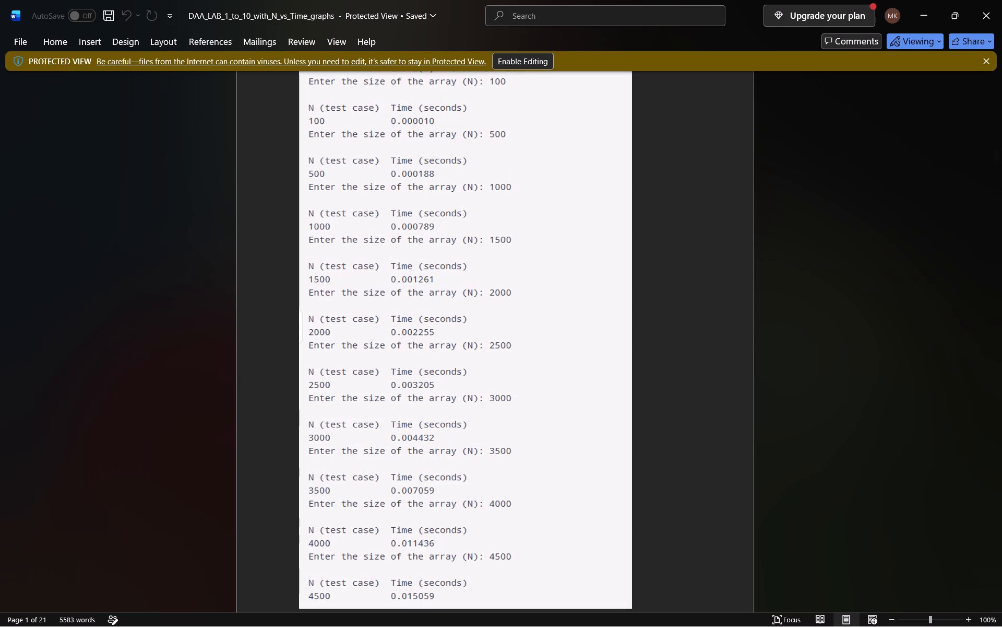
{"action": "scroll", "coordinate": [579, 226], "scroll_direction": "down", "scroll_amount": 16}
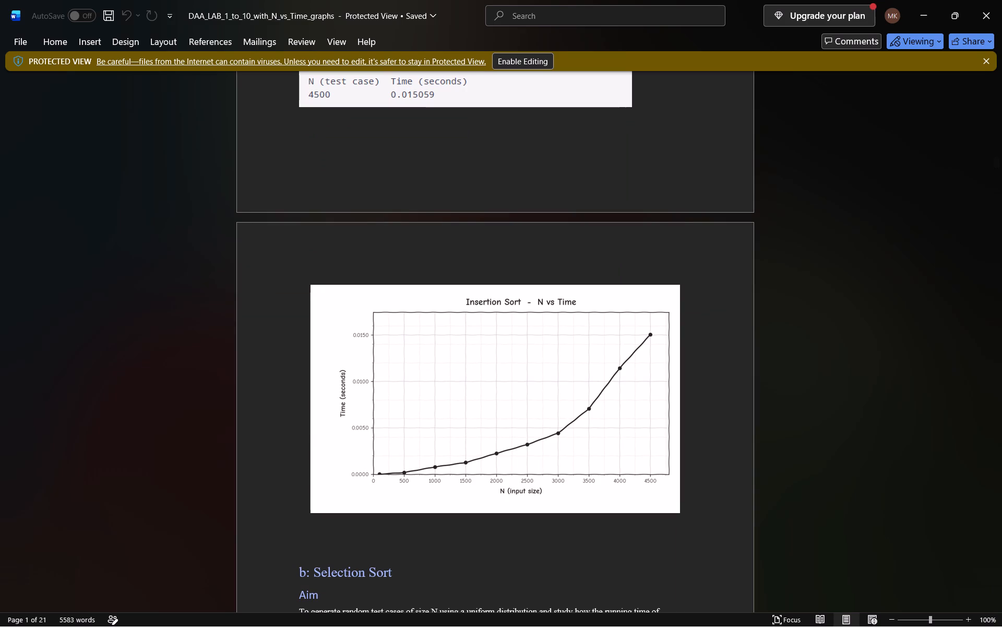
{"action": "scroll", "coordinate": [579, 225], "scroll_direction": "down", "scroll_amount": 3}
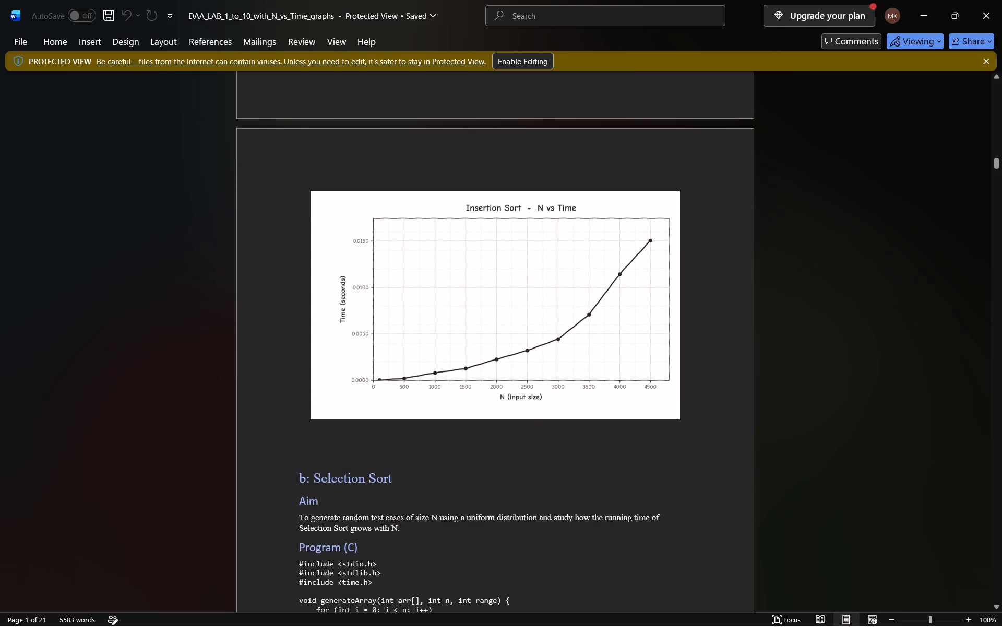
Look over the Lab 2(b) Selection Sort section, and recheck the Insertion Sort graph, output and program code.
{"action": "scroll", "coordinate": [595, 211], "scroll_direction": "down", "scroll_amount": 8}
{"action": "scroll", "coordinate": [615, 208], "scroll_direction": "down", "scroll_amount": 20}
{"action": "scroll", "coordinate": [615, 208], "scroll_direction": "down", "scroll_amount": 12}
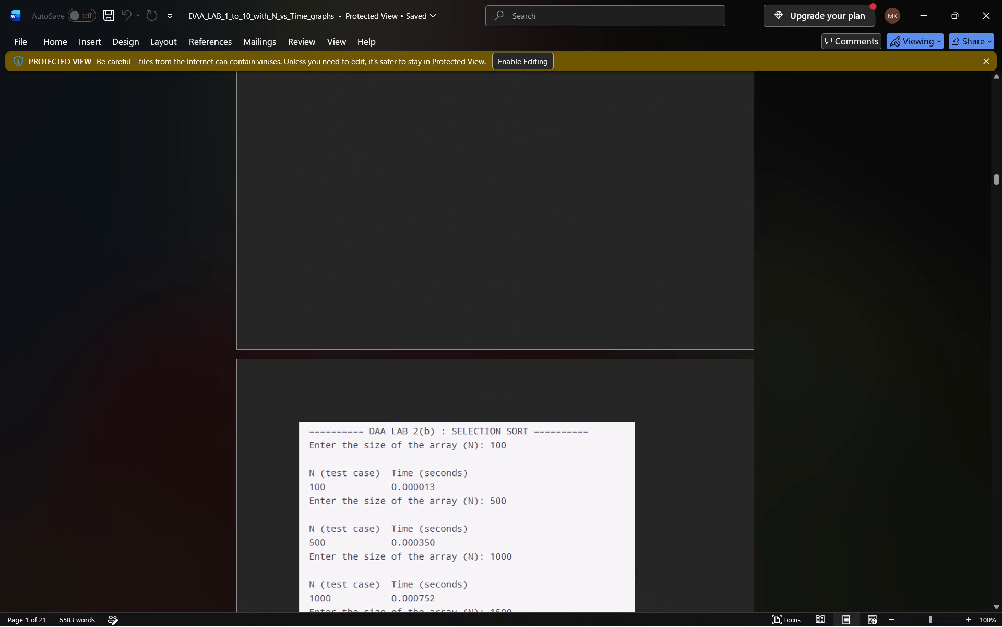
{"action": "scroll", "coordinate": [672, 442], "scroll_direction": "up", "scroll_amount": 11}
{"action": "scroll", "coordinate": [672, 442], "scroll_direction": "down", "scroll_amount": 9}
{"action": "scroll", "coordinate": [672, 441], "scroll_direction": "up", "scroll_amount": 20}
{"action": "scroll", "coordinate": [672, 441], "scroll_direction": "up", "scroll_amount": 20}
{"action": "scroll", "coordinate": [672, 441], "scroll_direction": "up", "scroll_amount": 12}
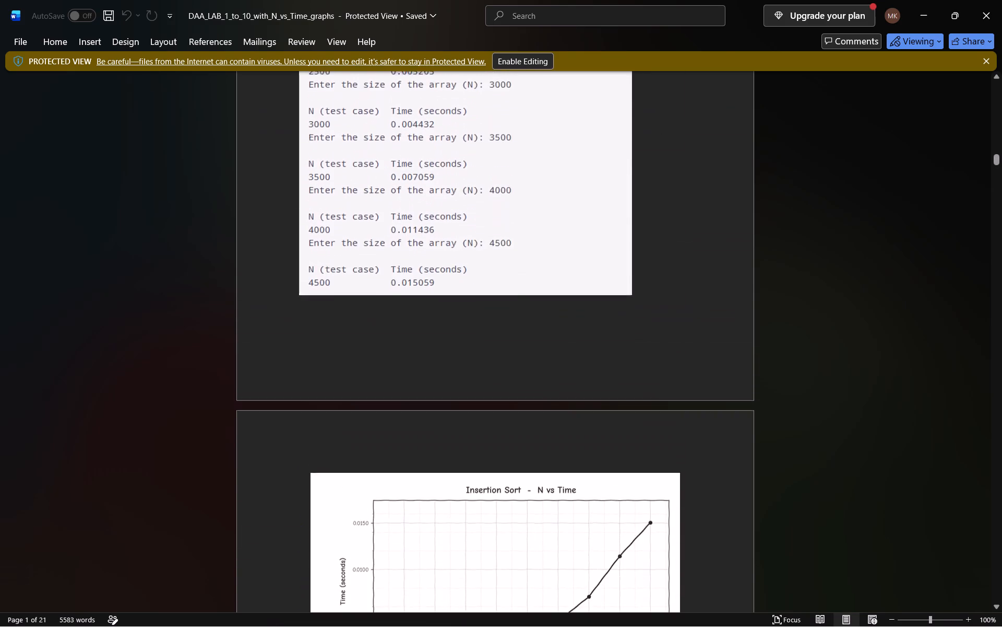
{"action": "scroll", "coordinate": [672, 441], "scroll_direction": "up", "scroll_amount": 2}
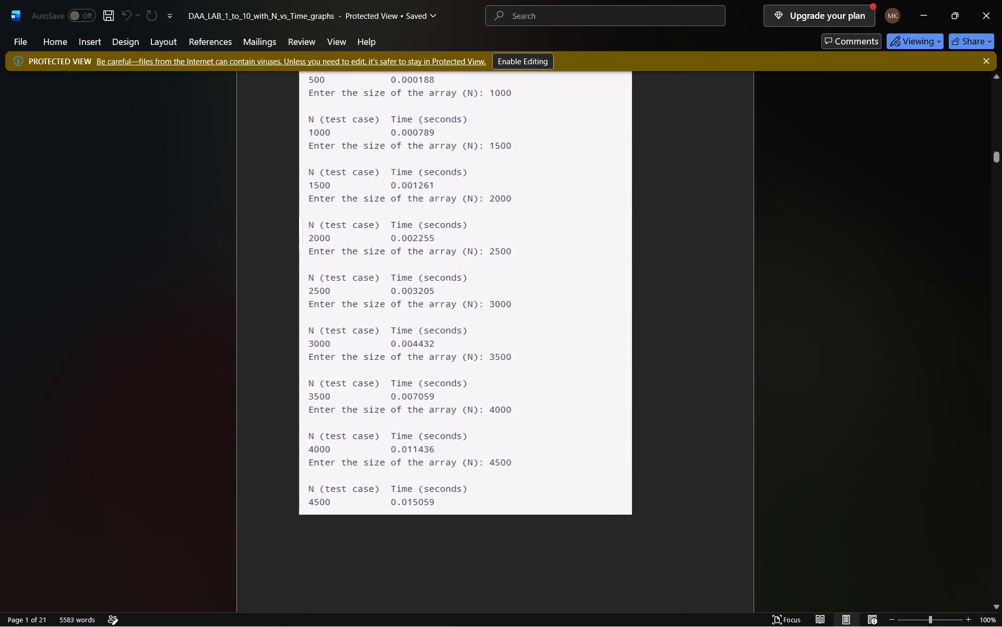
{"action": "scroll", "coordinate": [672, 441], "scroll_direction": "up", "scroll_amount": 10}
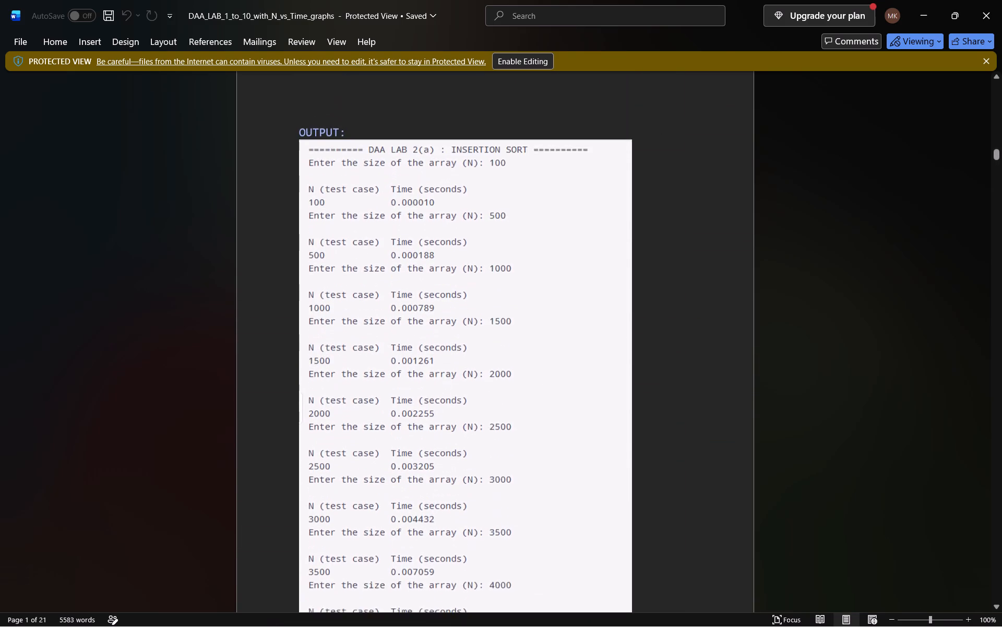
{"action": "scroll", "coordinate": [672, 441], "scroll_direction": "up", "scroll_amount": 13}
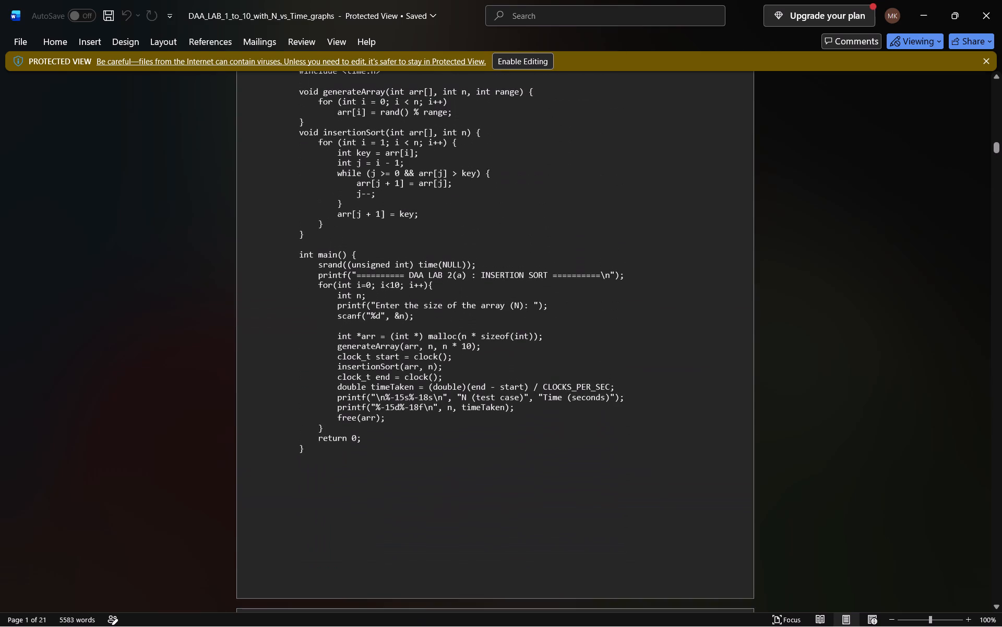
Switch to WhatsApp.
{"action": "left_click", "coordinate": [672, 607]}
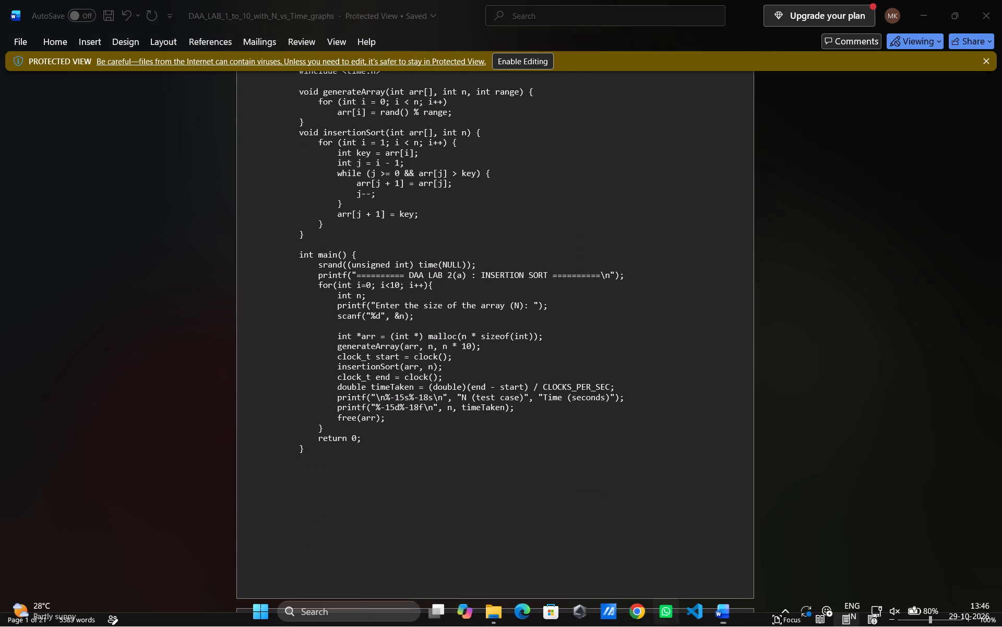
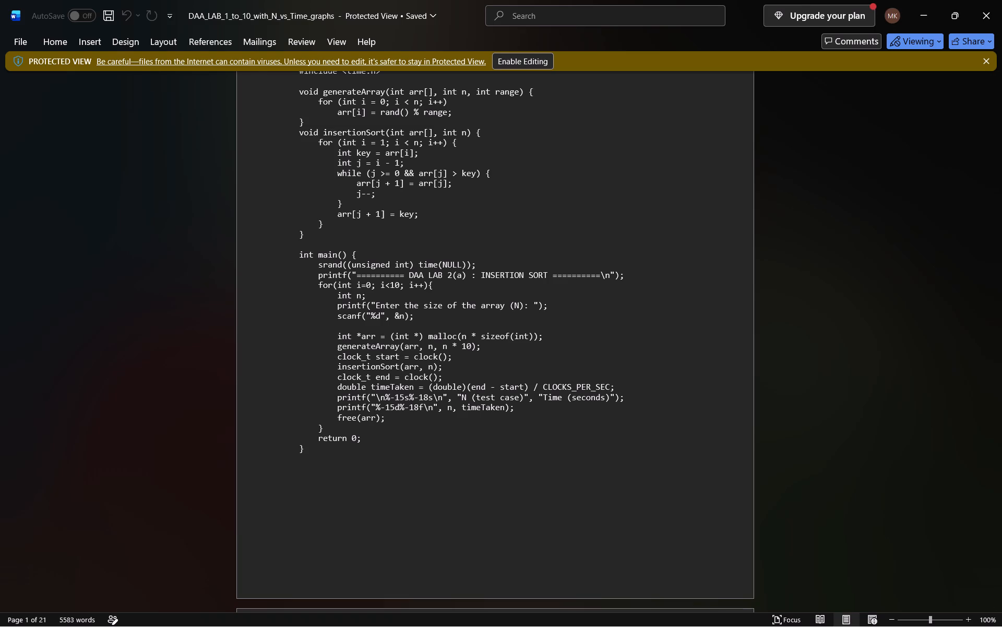
Minimize the Word window with the DAA lab document to return to the Downloads folder in File Explorer.
{"action": "left_click", "coordinate": [913, 2]}
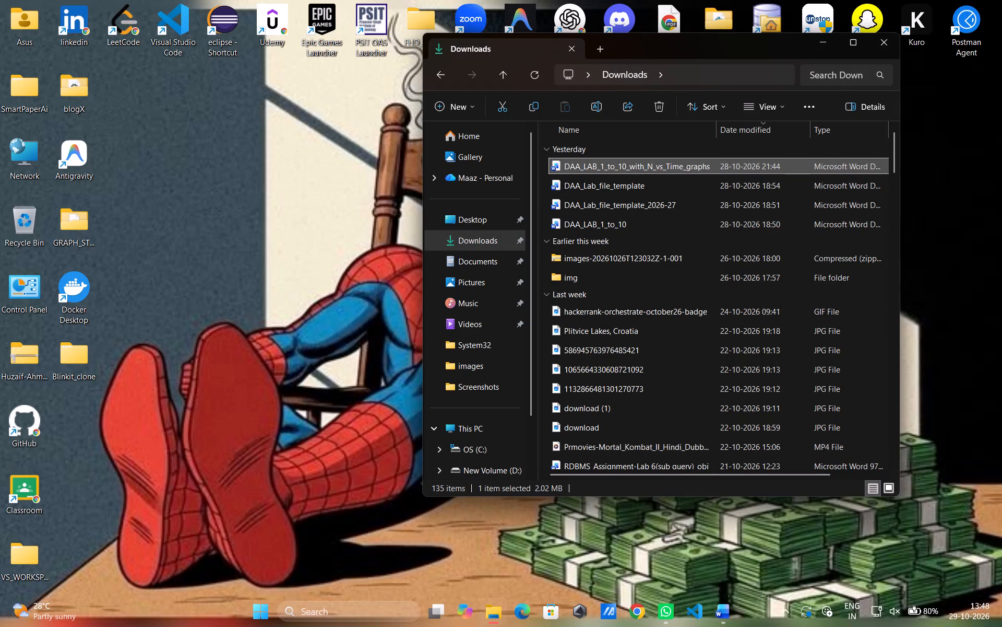
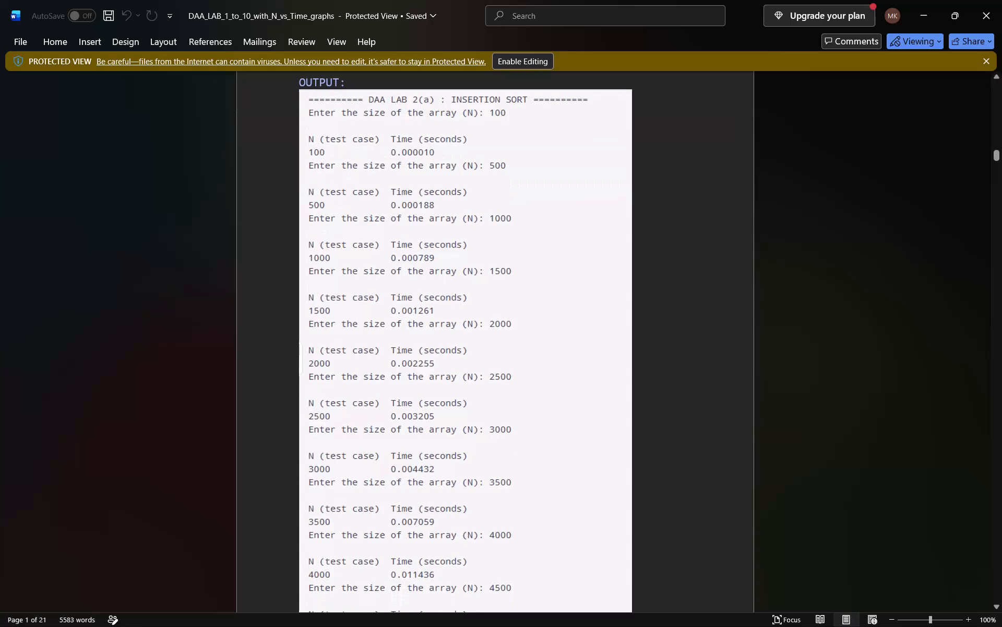
Examine the Insertion Sort and Selection Sort outputs and their N vs Time graphs in the DAA lab document.
{"action": "scroll", "coordinate": [637, 399], "scroll_direction": "down", "scroll_amount": 13}
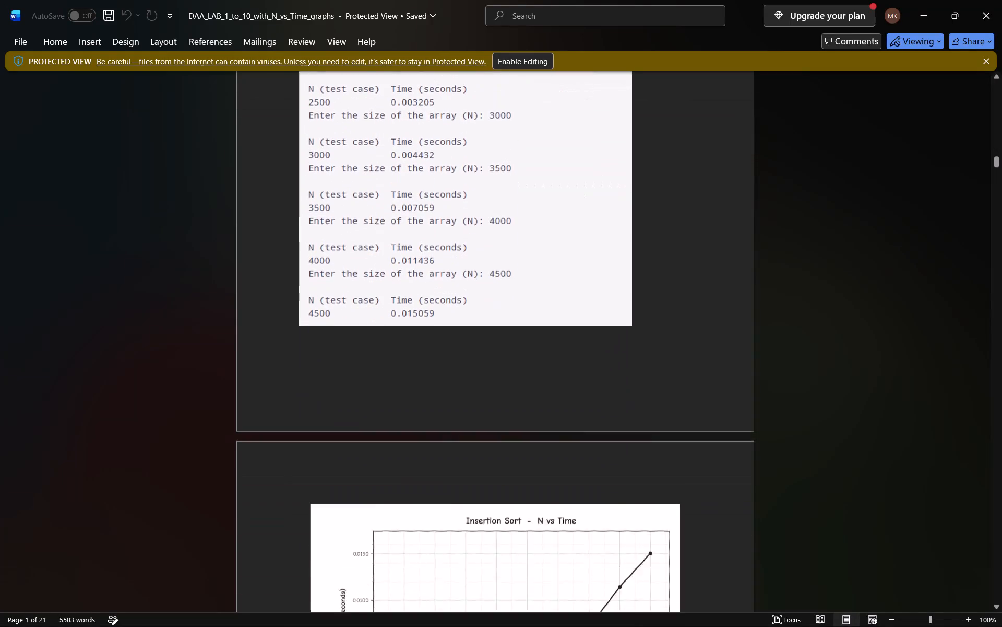
{"action": "scroll", "coordinate": [637, 399], "scroll_direction": "down", "scroll_amount": 10}
{"action": "scroll", "coordinate": [637, 399], "scroll_direction": "down", "scroll_amount": 20}
{"action": "scroll", "coordinate": [637, 399], "scroll_direction": "down", "scroll_amount": 20}
{"action": "scroll", "coordinate": [637, 399], "scroll_direction": "down", "scroll_amount": 5}
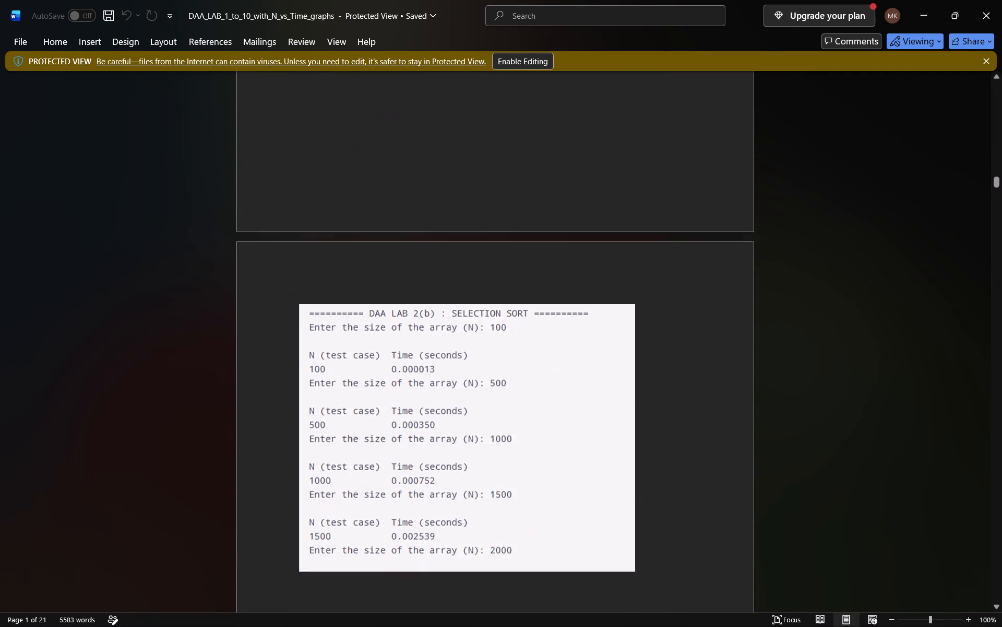
{"action": "scroll", "coordinate": [637, 399], "scroll_direction": "down", "scroll_amount": 2}
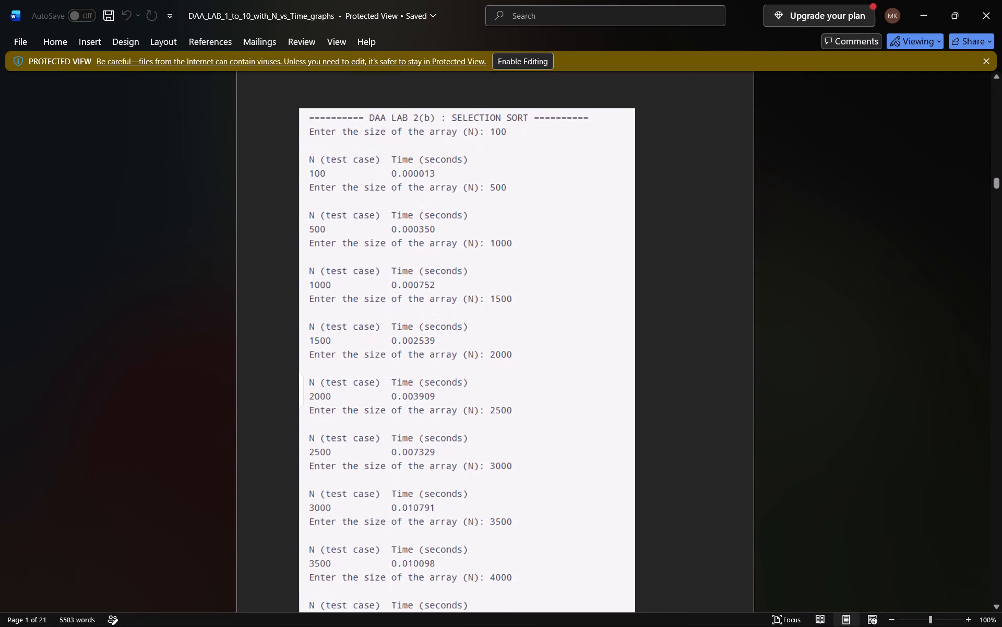
{"action": "scroll", "coordinate": [637, 399], "scroll_direction": "down", "scroll_amount": 18}
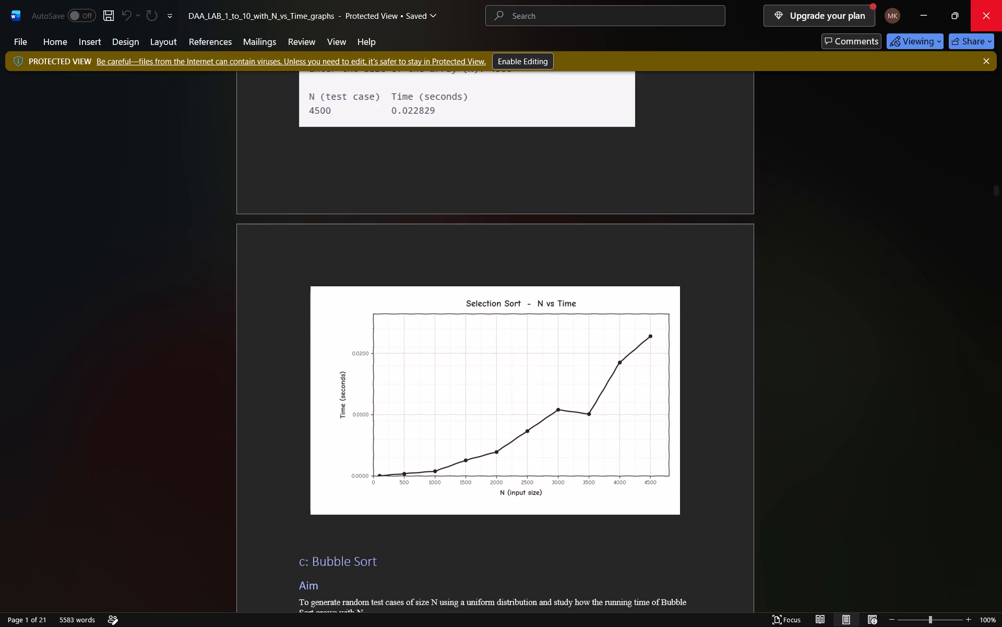
Close the DAA_LAB_1_to_10_with_N_vs_Time_graphs document.
{"action": "left_click", "coordinate": [1001, 0]}
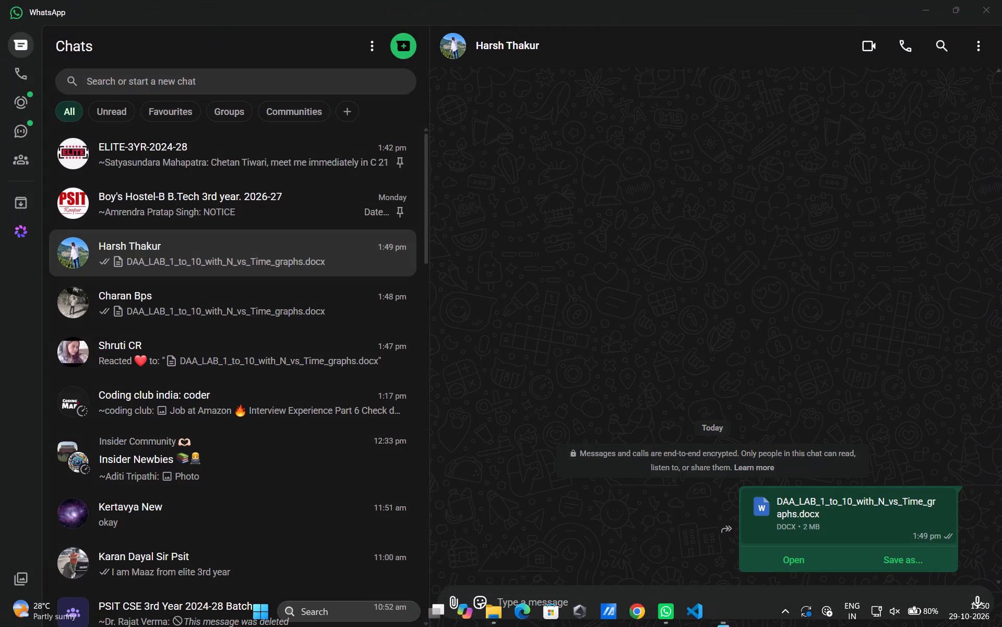
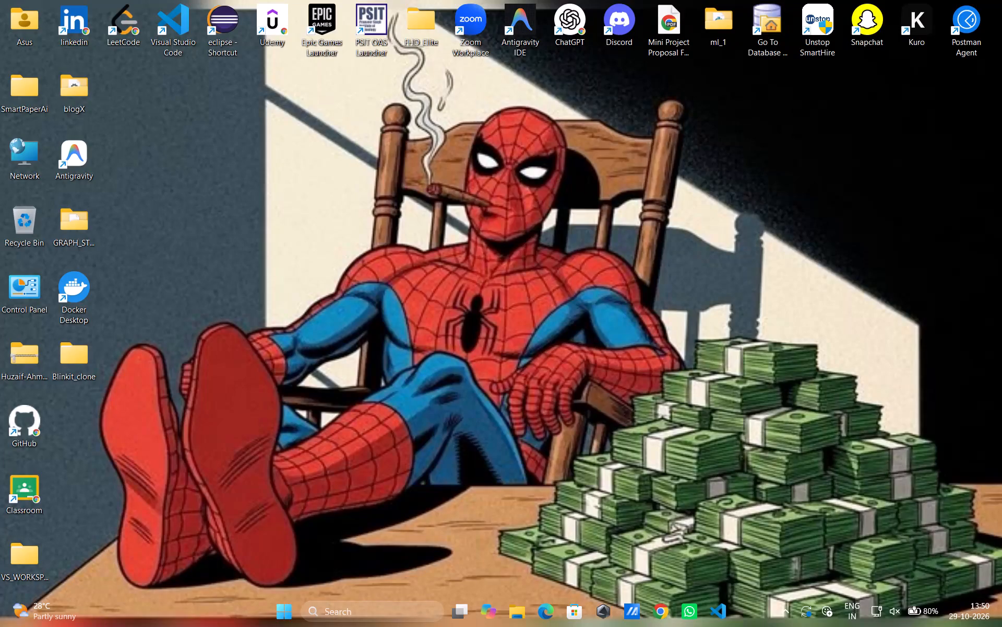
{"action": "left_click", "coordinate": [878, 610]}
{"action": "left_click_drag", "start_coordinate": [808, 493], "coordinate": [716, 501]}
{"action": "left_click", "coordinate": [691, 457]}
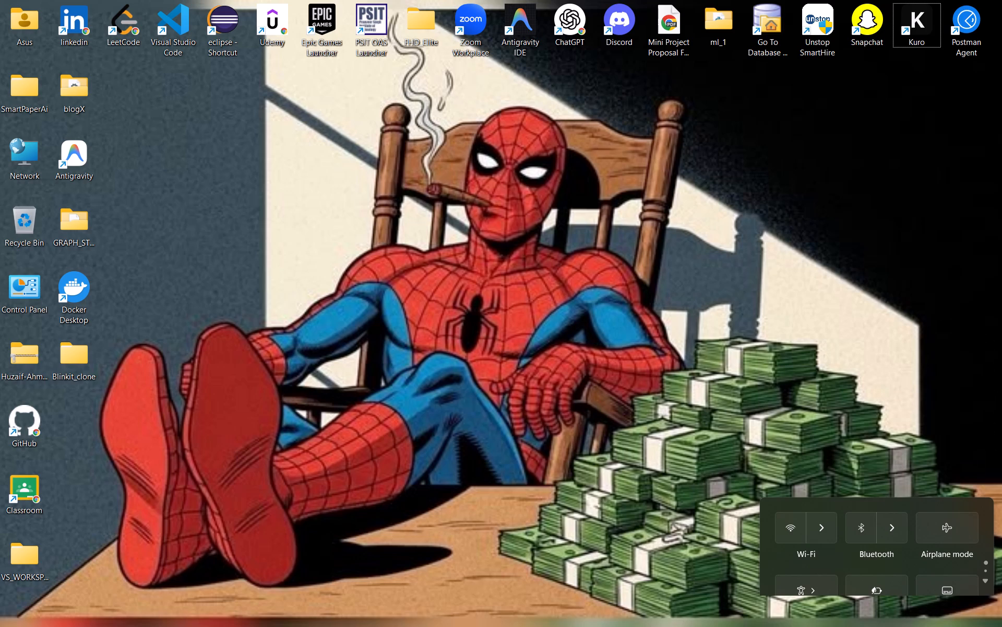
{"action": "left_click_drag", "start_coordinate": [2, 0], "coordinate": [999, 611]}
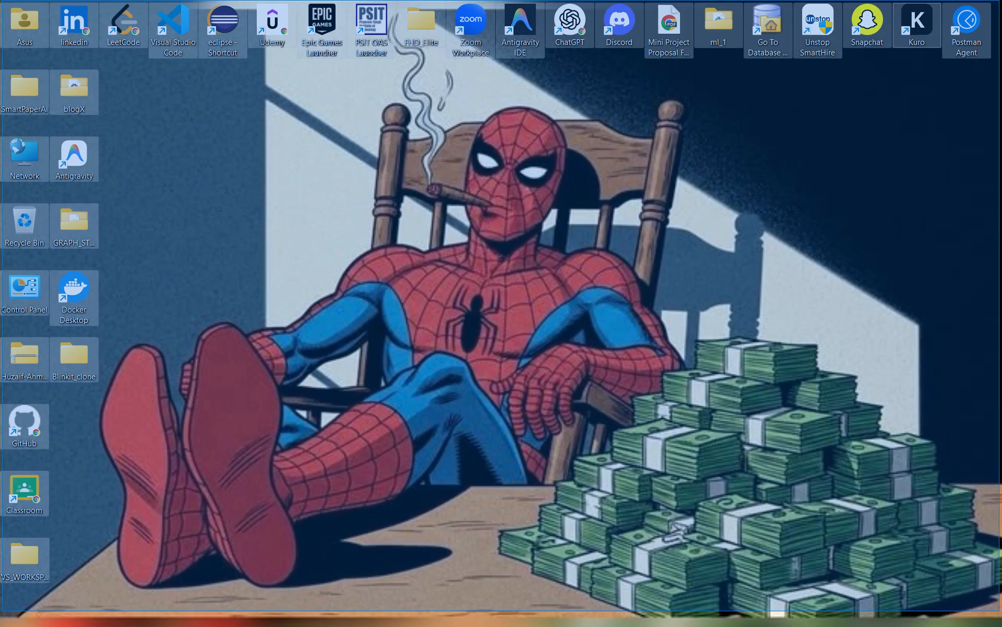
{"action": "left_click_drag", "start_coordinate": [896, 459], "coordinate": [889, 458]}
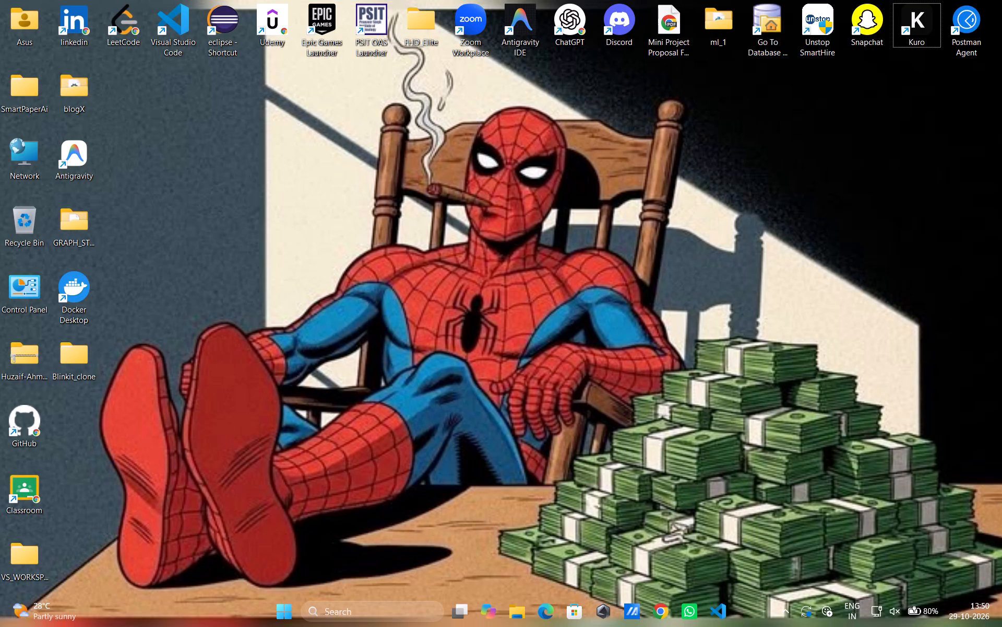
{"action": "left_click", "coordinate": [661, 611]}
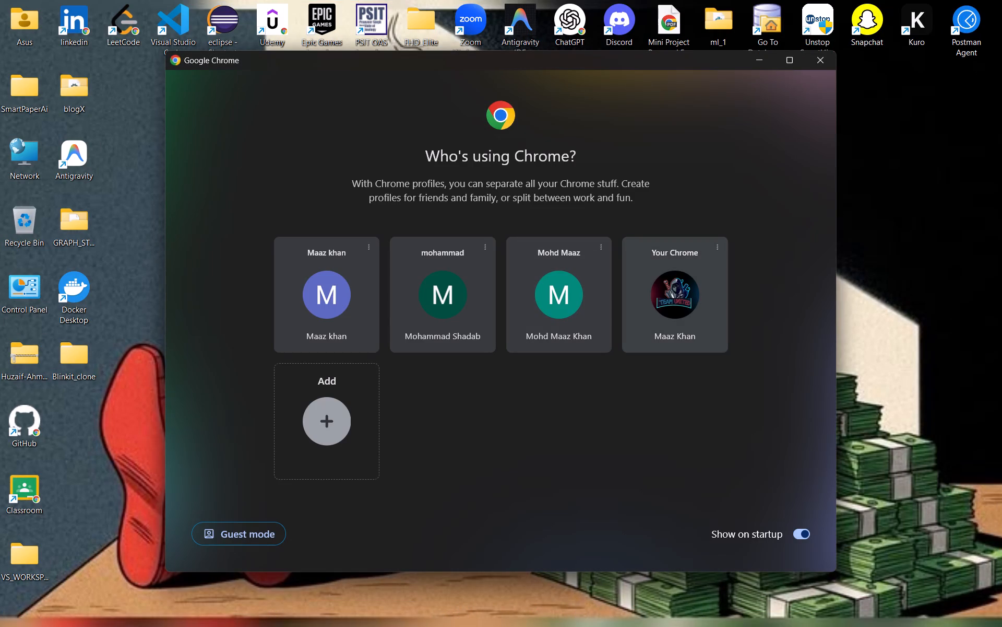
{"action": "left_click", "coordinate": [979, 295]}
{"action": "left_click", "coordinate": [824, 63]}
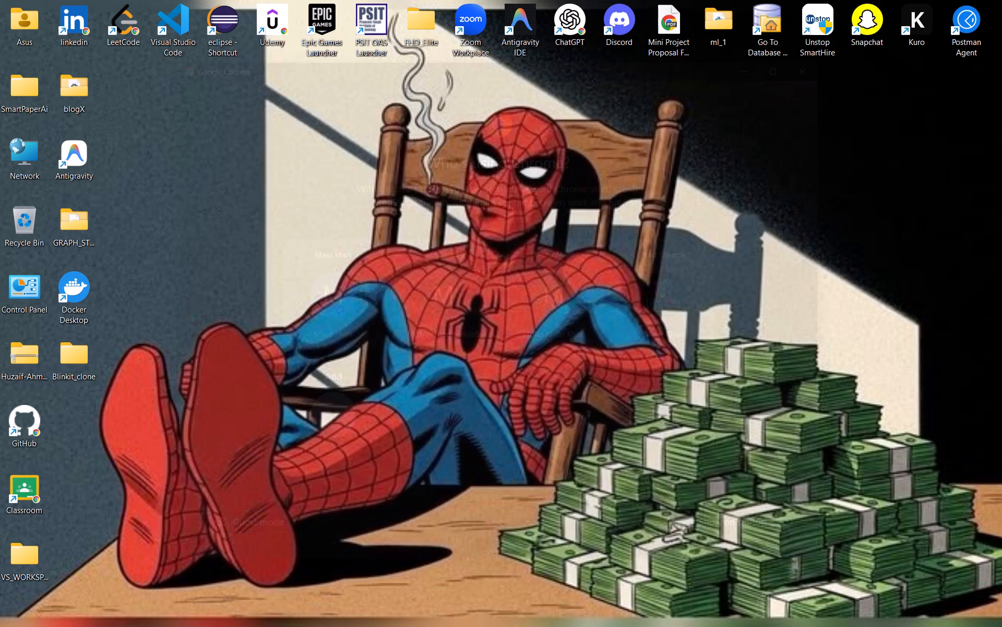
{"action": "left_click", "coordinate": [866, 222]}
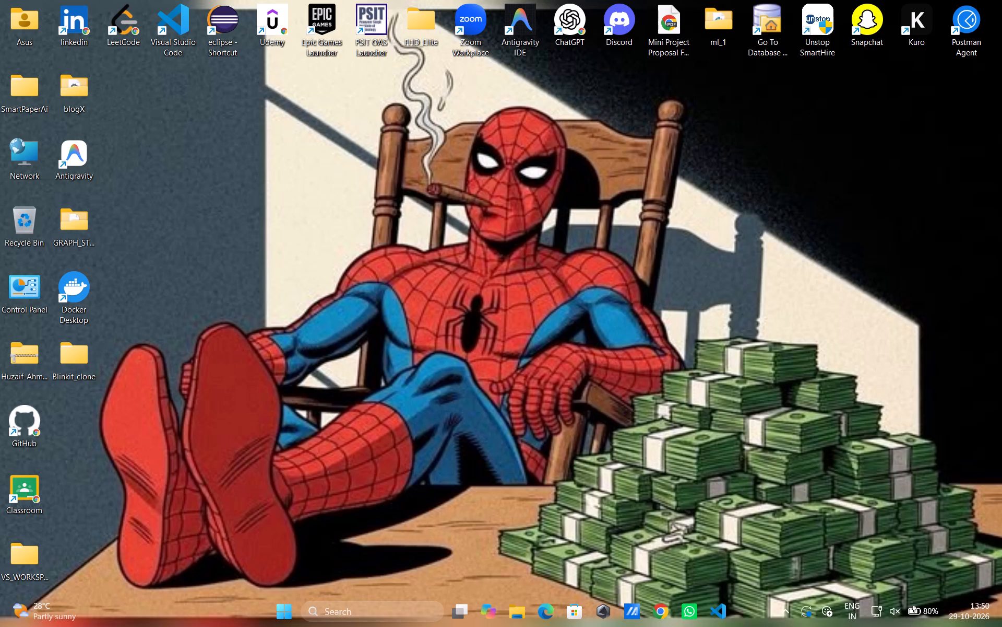
Open the DAA_Lab_file_template Word document from the Downloads folder.
{"action": "left_click", "coordinate": [520, 621]}
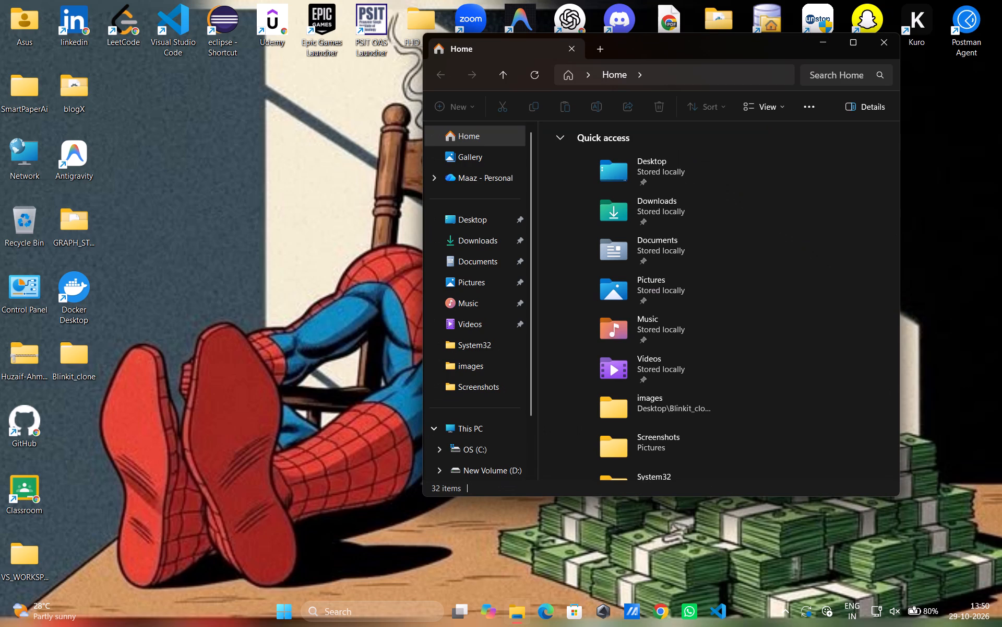
{"action": "left_click", "coordinate": [506, 240]}
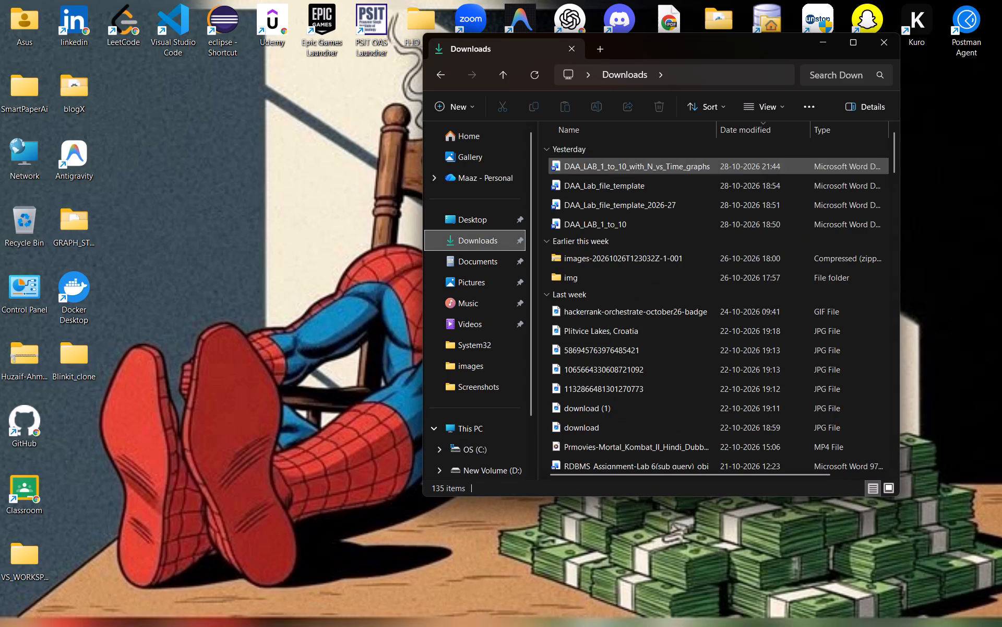
{"action": "double_click", "coordinate": [648, 188]}
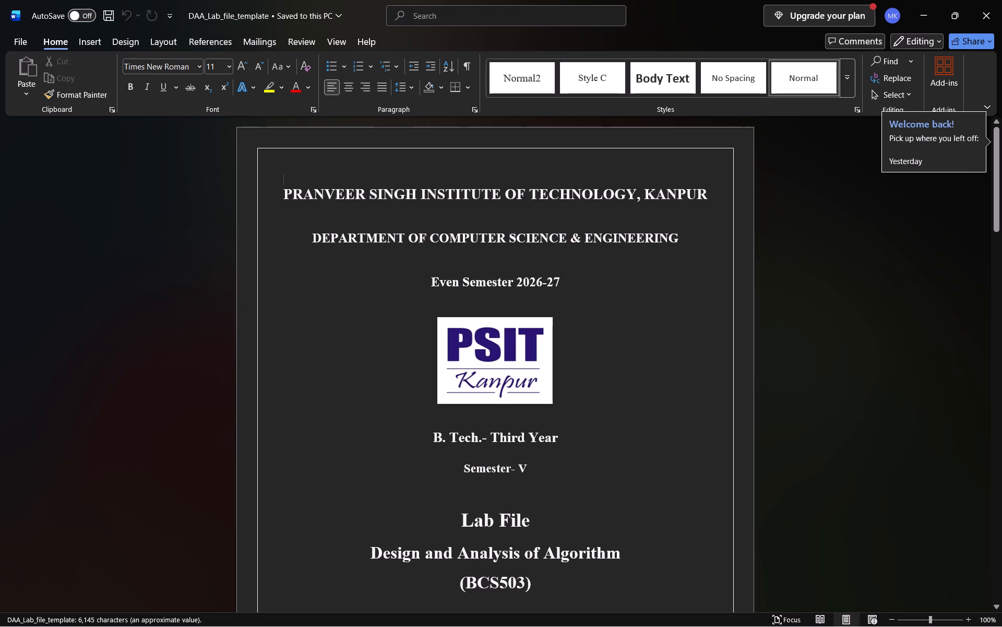
Replace the blank underline beside Faculty Name in the cover page's Submitted To section with the faculty member's name.
{"action": "scroll", "coordinate": [533, 260], "scroll_direction": "down", "scroll_amount": 15}
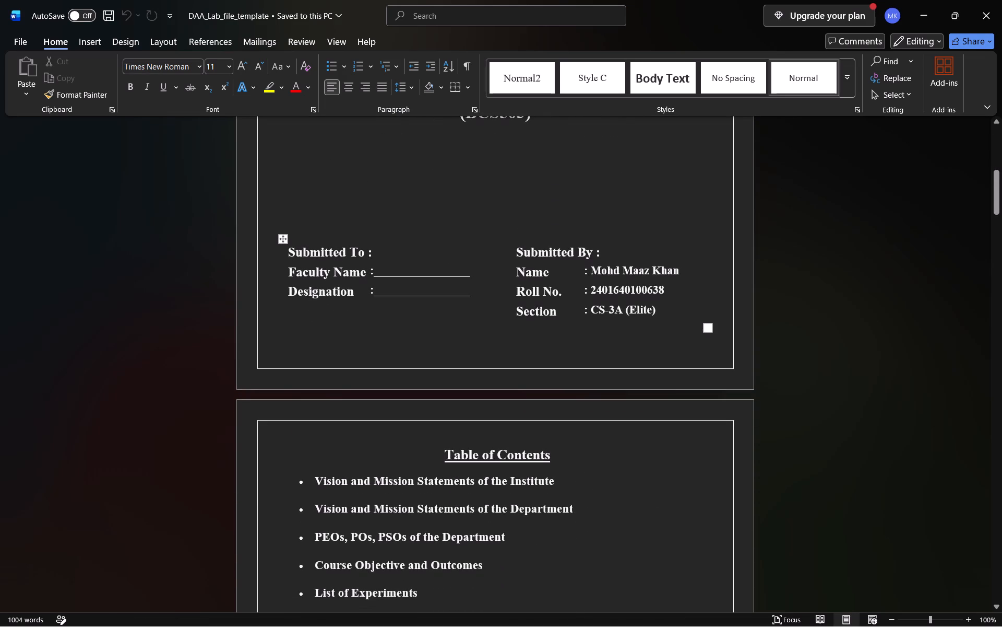
{"action": "left_click", "coordinate": [472, 273]}
{"action": "key", "text": "BackSpace"}
{"action": "key", "text": "BackSpace"}
{"action": "key", "text": "BackSpace"}
{"action": "key", "text": "BackSpace"}
{"action": "key", "text": "BackSpace"}
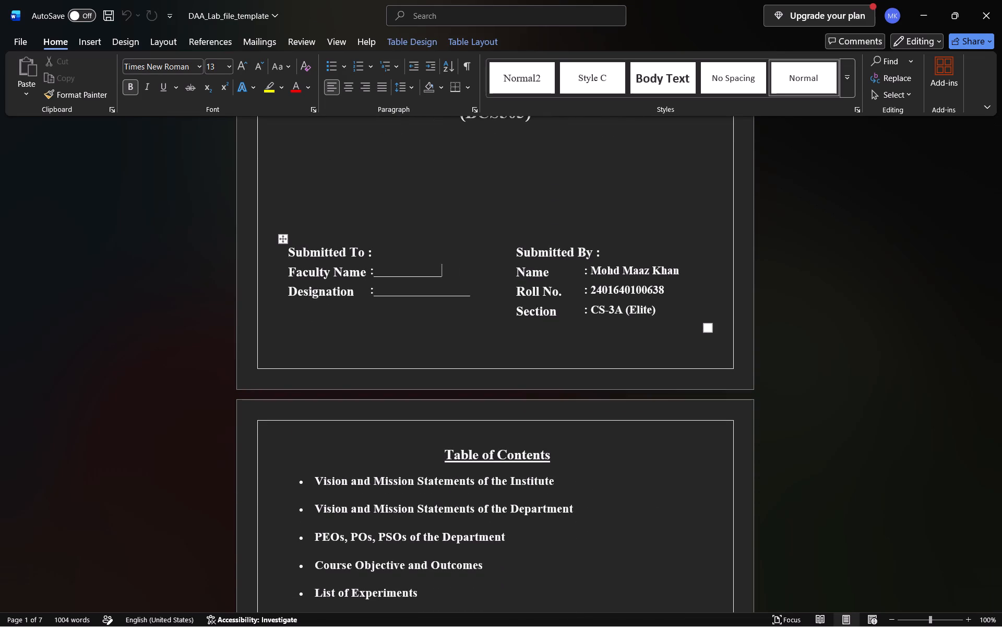
{"action": "key", "text": "BackSpace"}
{"action": "key", "text": "BackSpace"}
{"action": "key", "text": "BackSpace"}
{"action": "key", "text": "BackSpace"}
{"action": "key", "text": "BackSpace"}
{"action": "key", "text": "BackSpace"}
{"action": "key", "text": "BackSpace"}
{"action": "key", "text": "BackSpace"}
{"action": "key", "text": "BackSpace"}
{"action": "key", "text": "BackSpace"}
{"action": "key", "text": "BackSpace"}
{"action": "key", "text": "BackSpace"}
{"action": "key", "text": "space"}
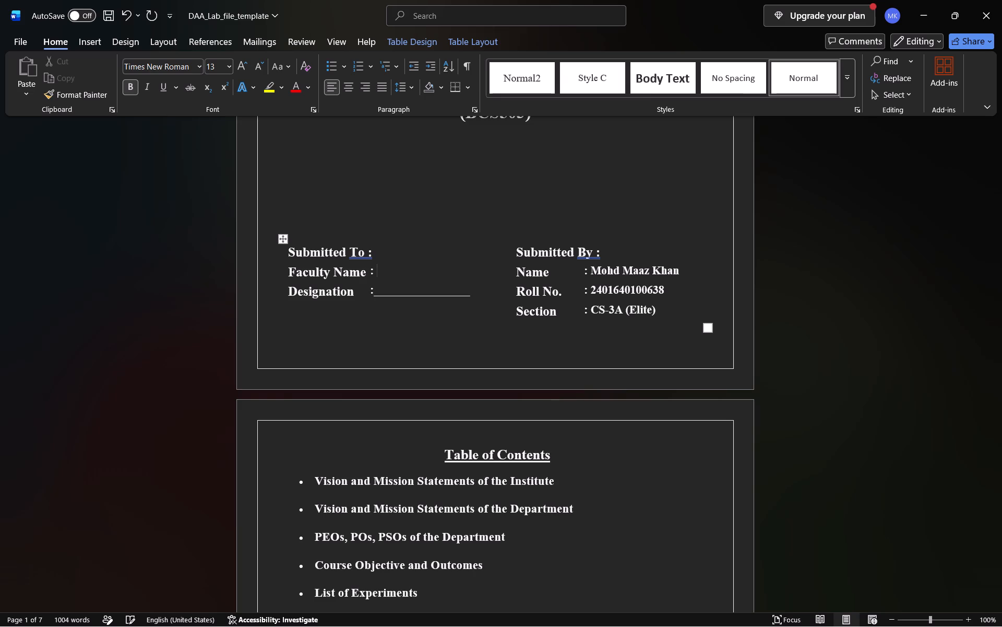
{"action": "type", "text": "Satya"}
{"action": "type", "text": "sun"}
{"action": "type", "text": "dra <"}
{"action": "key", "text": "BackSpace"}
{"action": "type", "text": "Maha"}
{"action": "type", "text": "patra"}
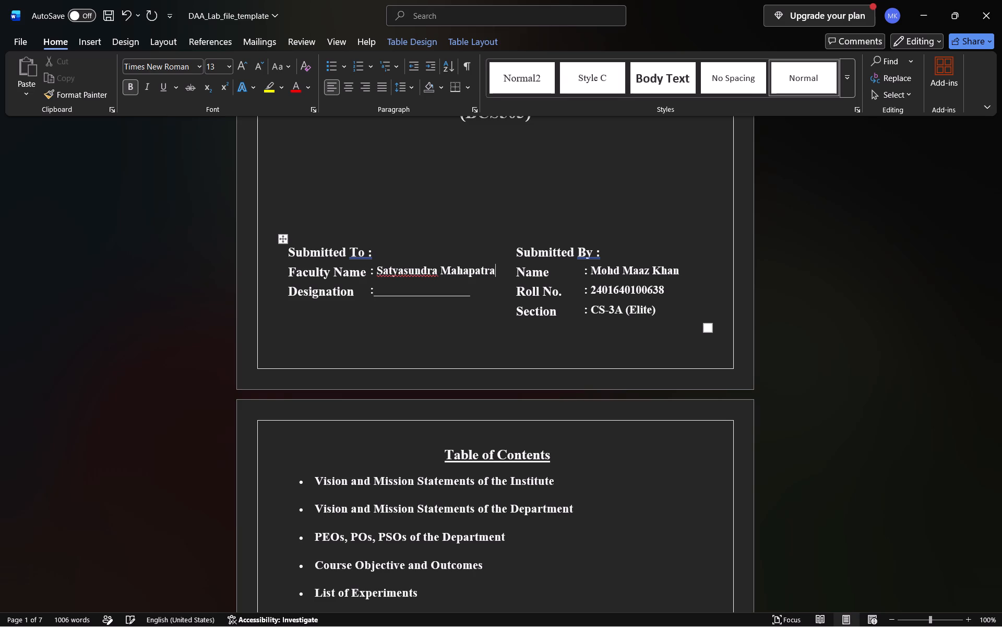
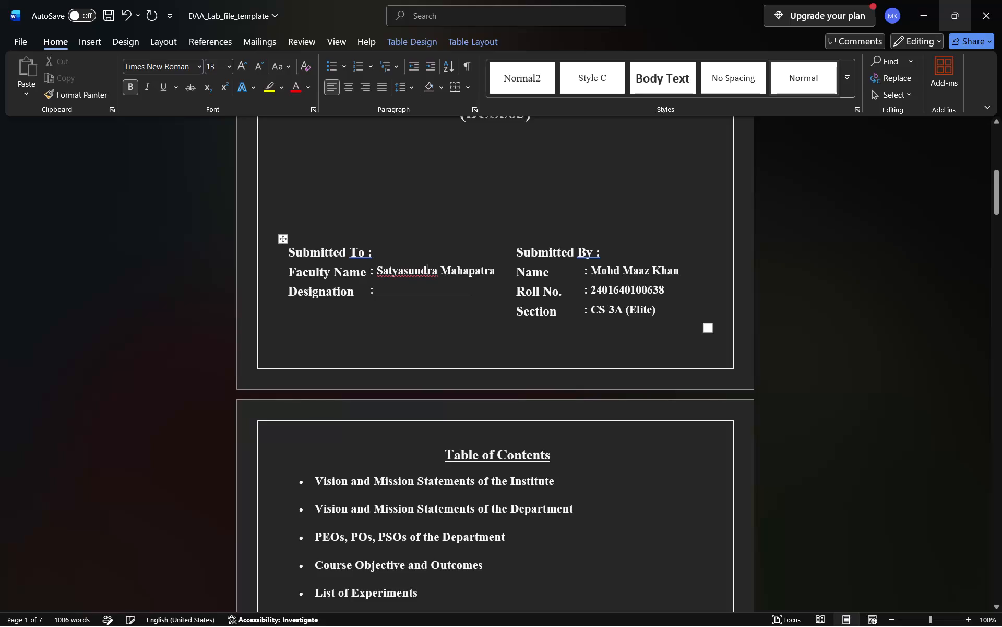
Correct the spelling of the faculty member's first name by inserting an "a" between the "d" and the "r".
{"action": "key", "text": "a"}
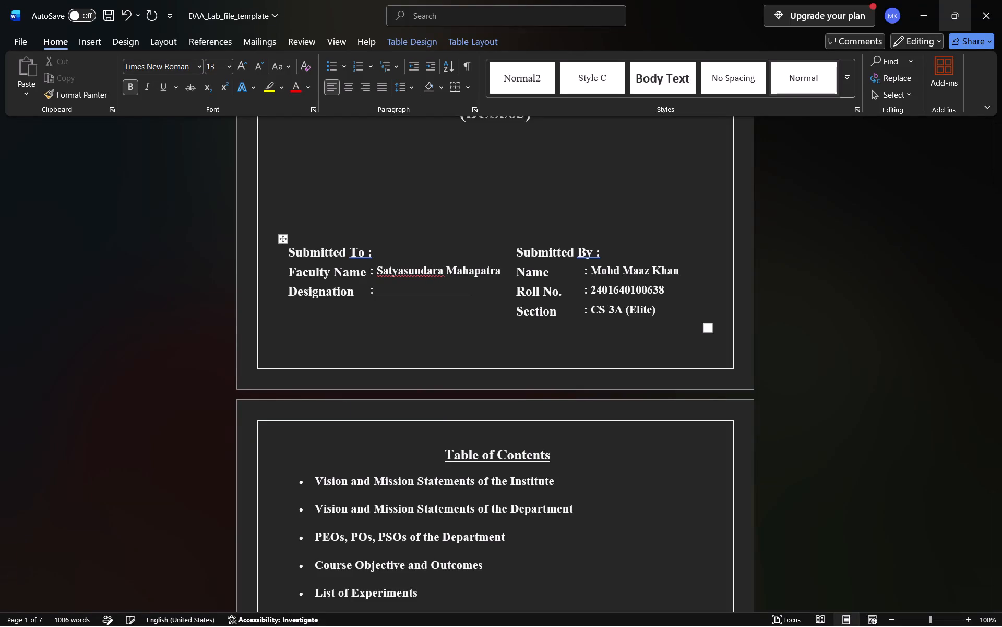
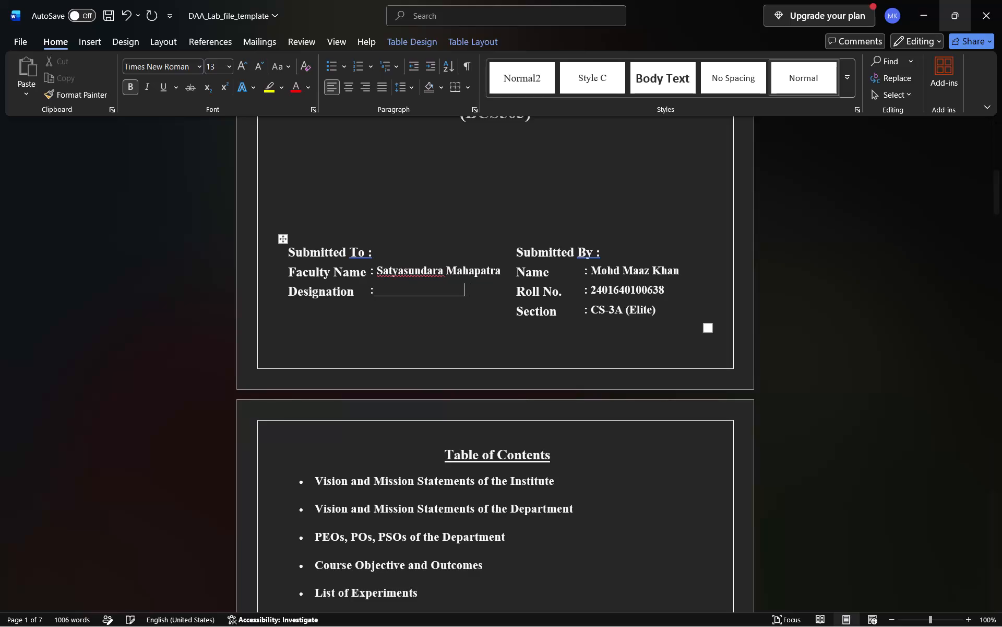
Replace the blank underline beside Designation in the Submitted To block with "Professor".
{"action": "key", "text": "BackSpace"}
{"action": "key", "text": "BackSpace"}
{"action": "key", "text": "BackSpace"}
{"action": "key", "text": "BackSpace"}
{"action": "key", "text": "BackSpace"}
{"action": "key", "text": "BackSpace"}
{"action": "key", "text": "BackSpace"}
{"action": "key", "text": "BackSpace"}
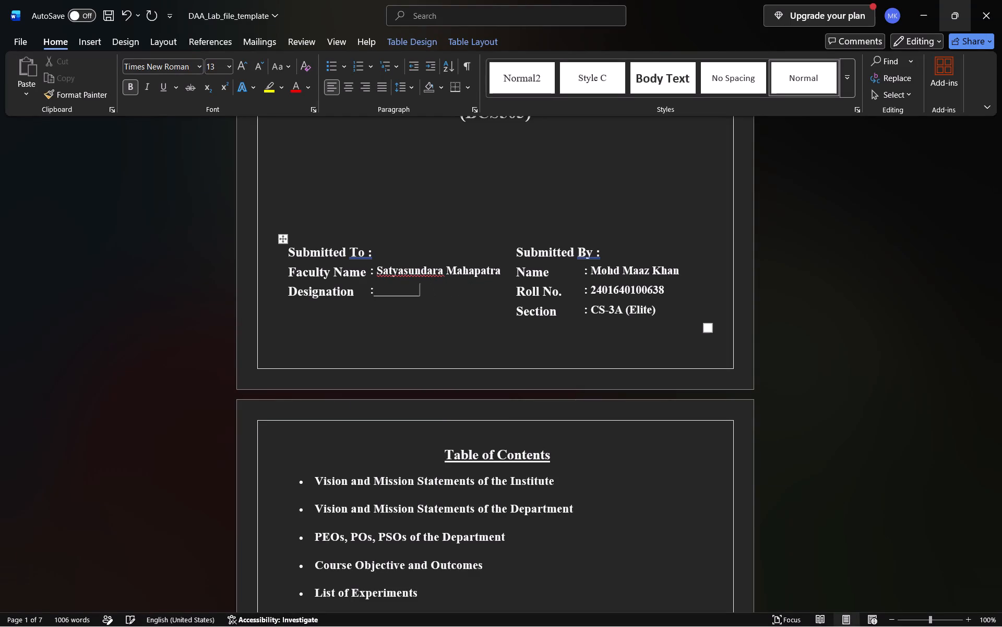
{"action": "key", "text": "BackSpace"}
{"action": "key", "text": "BackSpace"}
{"action": "key", "text": "BackSpace"}
{"action": "key", "text": "BackSpace"}
{"action": "key", "text": "BackSpace"}
{"action": "key", "text": "BackSpace"}
{"action": "key", "text": "BackSpace"}
{"action": "key", "text": "BackSpace"}
{"action": "key", "text": "space"}
{"action": "type", "text": "Profe"}
{"action": "type", "text": "ssor"}
Save the lab file document.
{"action": "key", "text": "ctrl+s"}
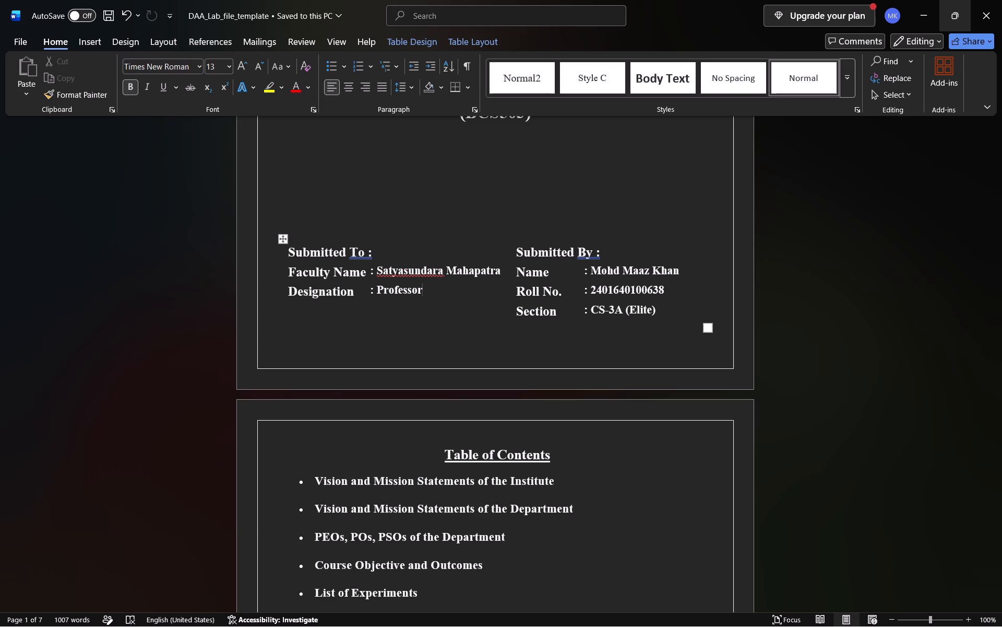
Review the lab file from the cover page's Submitted By details through the department statements and List of Experiments to the closing ten-row table.
{"action": "scroll", "coordinate": [485, 293], "scroll_direction": "up", "scroll_amount": 4}
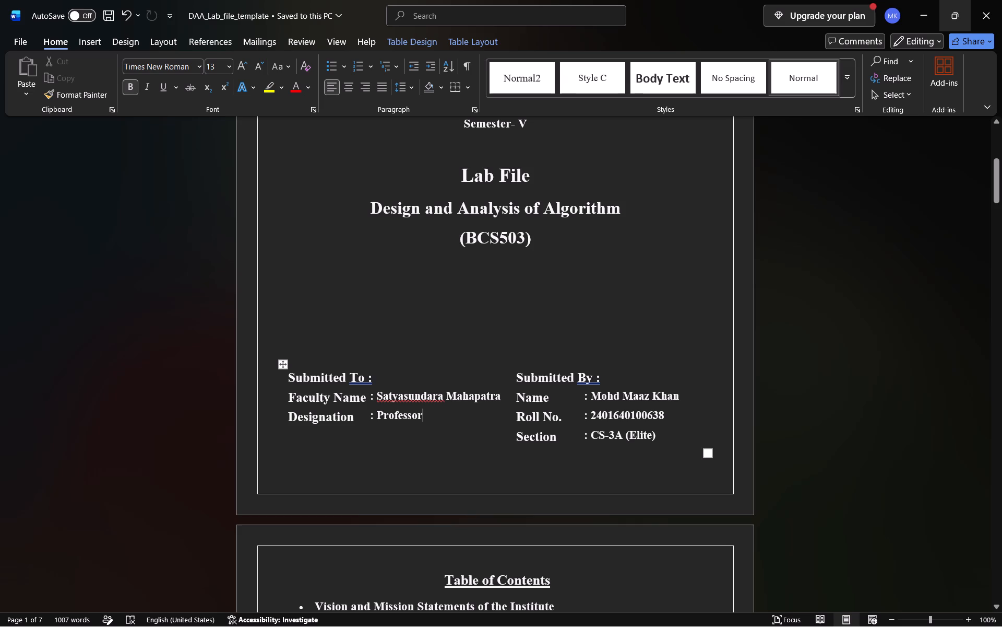
{"action": "left_click", "coordinate": [611, 379]}
{"action": "left_click", "coordinate": [606, 398]}
{"action": "left_click", "coordinate": [615, 419]}
{"action": "left_click", "coordinate": [612, 436]}
{"action": "scroll", "coordinate": [582, 476], "scroll_direction": "down", "scroll_amount": 5}
{"action": "scroll", "coordinate": [566, 465], "scroll_direction": "down", "scroll_amount": 20}
{"action": "scroll", "coordinate": [566, 465], "scroll_direction": "down", "scroll_amount": 8}
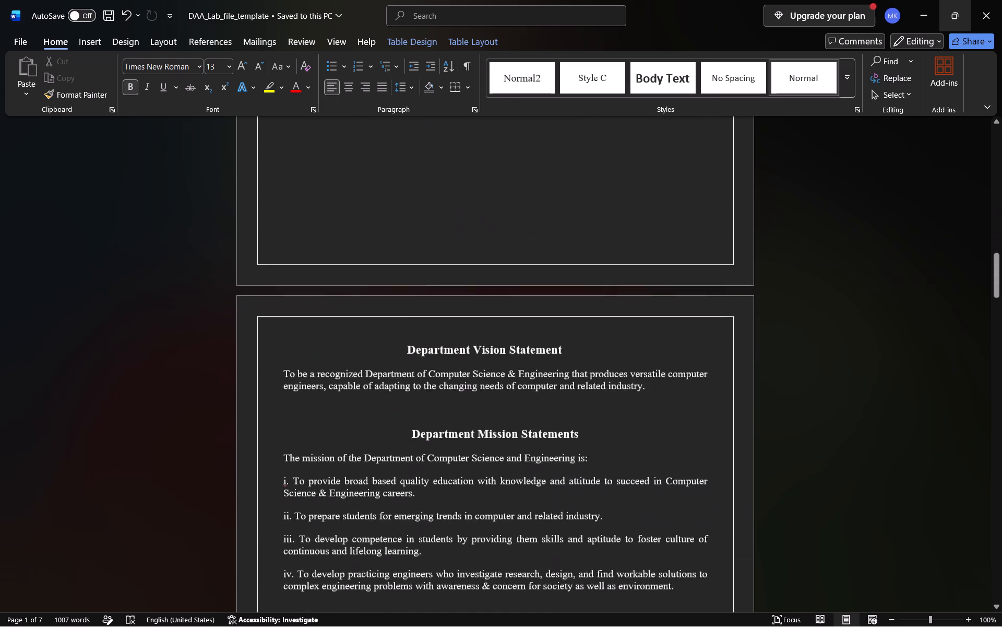
{"action": "scroll", "coordinate": [553, 459], "scroll_direction": "down", "scroll_amount": 20}
{"action": "scroll", "coordinate": [553, 459], "scroll_direction": "down", "scroll_amount": 9}
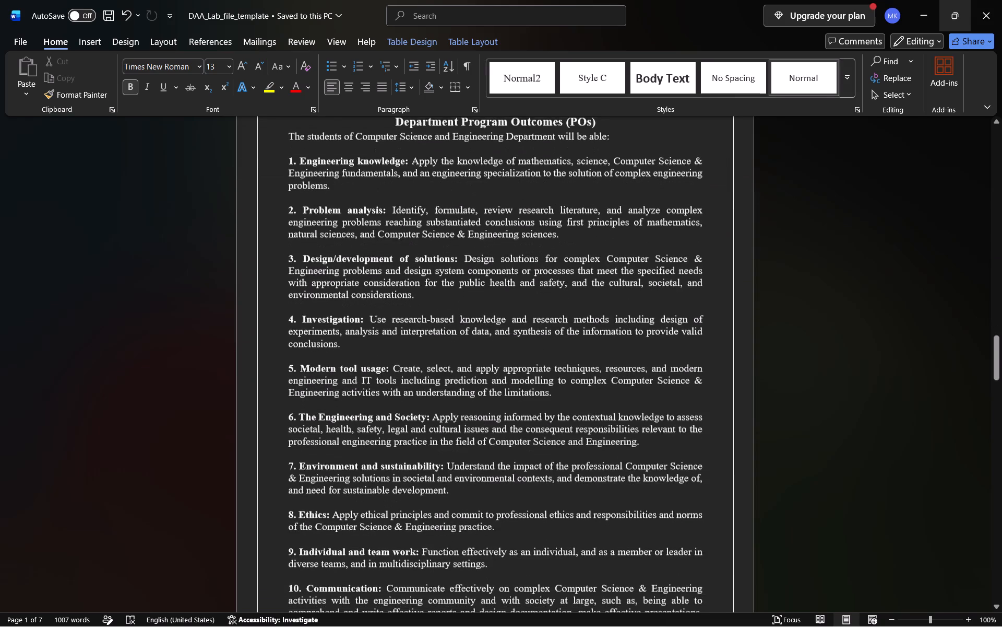
{"action": "scroll", "coordinate": [553, 460], "scroll_direction": "down", "scroll_amount": 13}
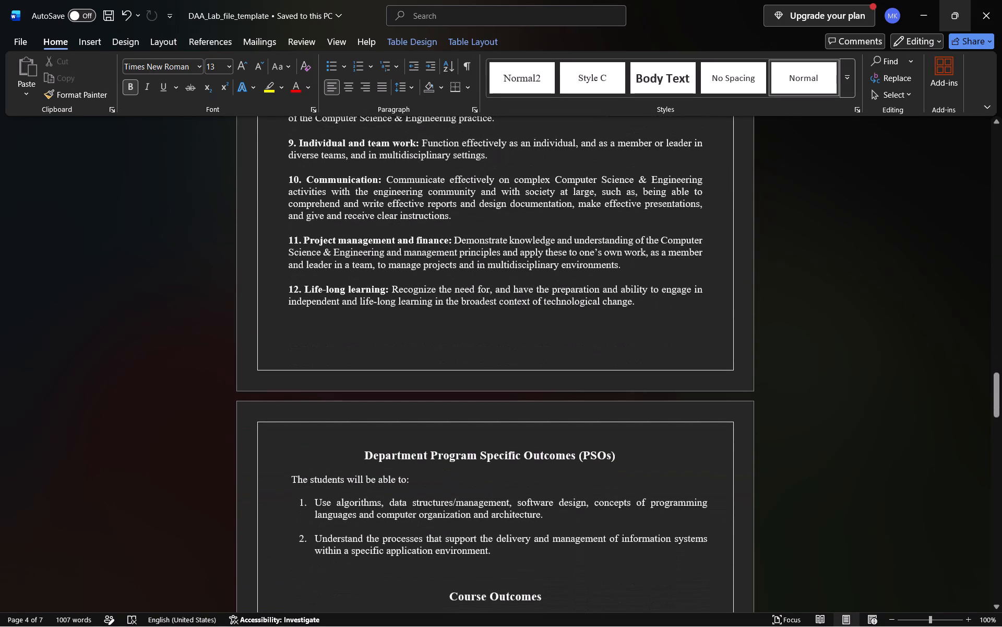
{"action": "scroll", "coordinate": [553, 460], "scroll_direction": "down", "scroll_amount": 17}
{"action": "scroll", "coordinate": [553, 460], "scroll_direction": "down", "scroll_amount": 5}
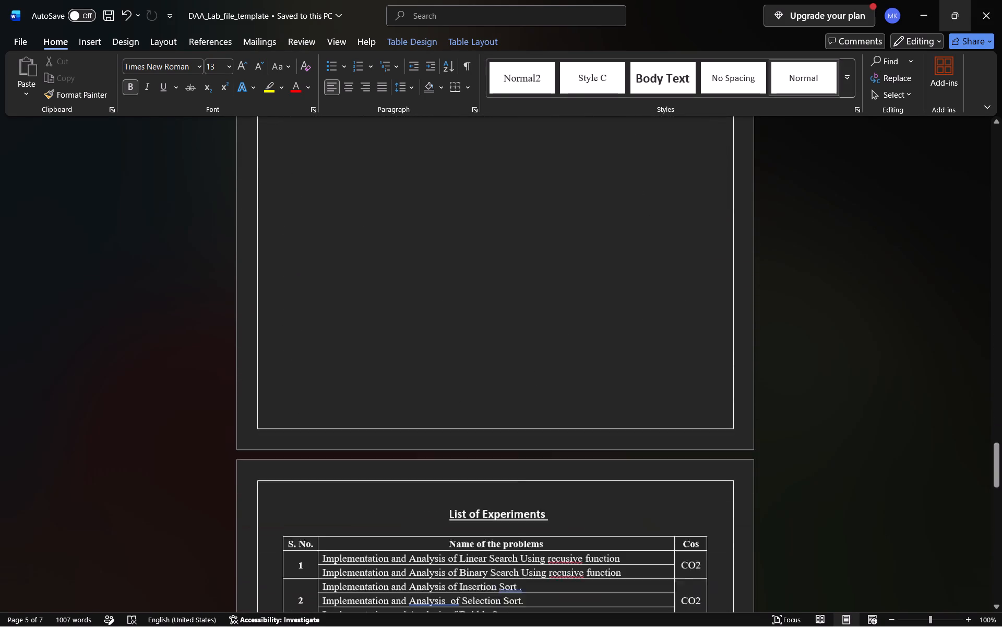
{"action": "scroll", "coordinate": [553, 460], "scroll_direction": "down", "scroll_amount": 10}
{"action": "scroll", "coordinate": [554, 462], "scroll_direction": "down", "scroll_amount": 11}
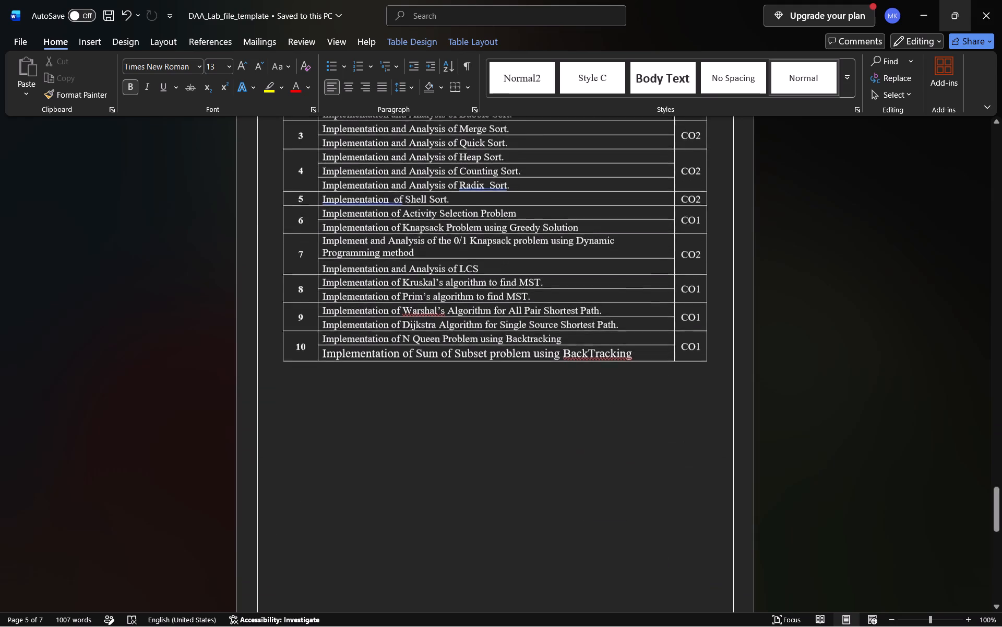
{"action": "scroll", "coordinate": [554, 462], "scroll_direction": "down", "scroll_amount": 20}
{"action": "scroll", "coordinate": [554, 462], "scroll_direction": "down", "scroll_amount": 20}
{"action": "scroll", "coordinate": [554, 462], "scroll_direction": "down", "scroll_amount": 15}
Return to the cover page and recheck its course title, Submitted To and Submitted By details.
{"action": "scroll", "coordinate": [559, 459], "scroll_direction": "up", "scroll_amount": 4}
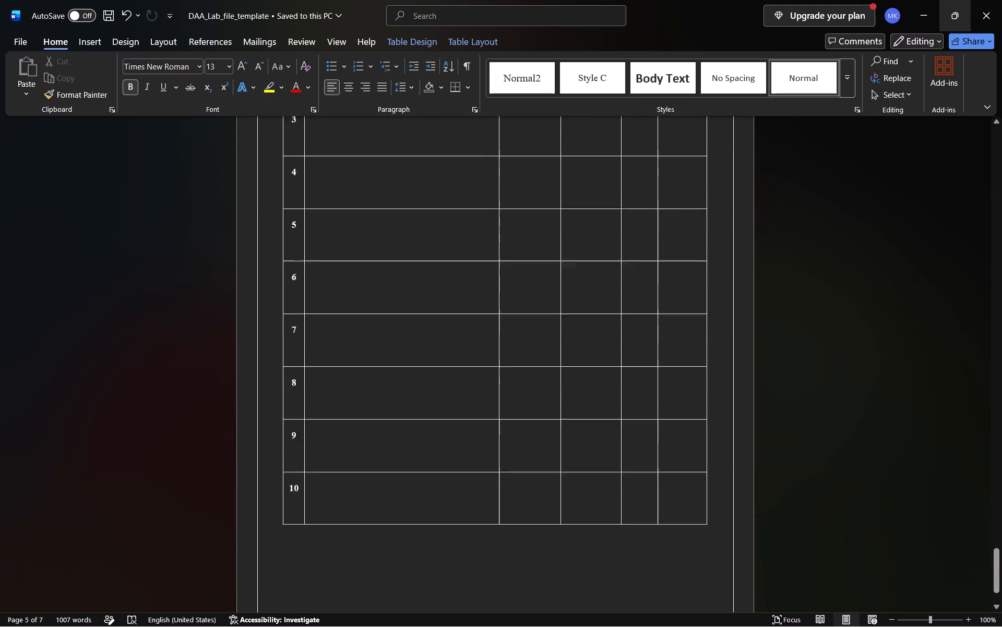
{"action": "scroll", "coordinate": [559, 459], "scroll_direction": "up", "scroll_amount": 20}
{"action": "scroll", "coordinate": [559, 459], "scroll_direction": "up", "scroll_amount": 20}
{"action": "scroll", "coordinate": [559, 459], "scroll_direction": "up", "scroll_amount": 20}
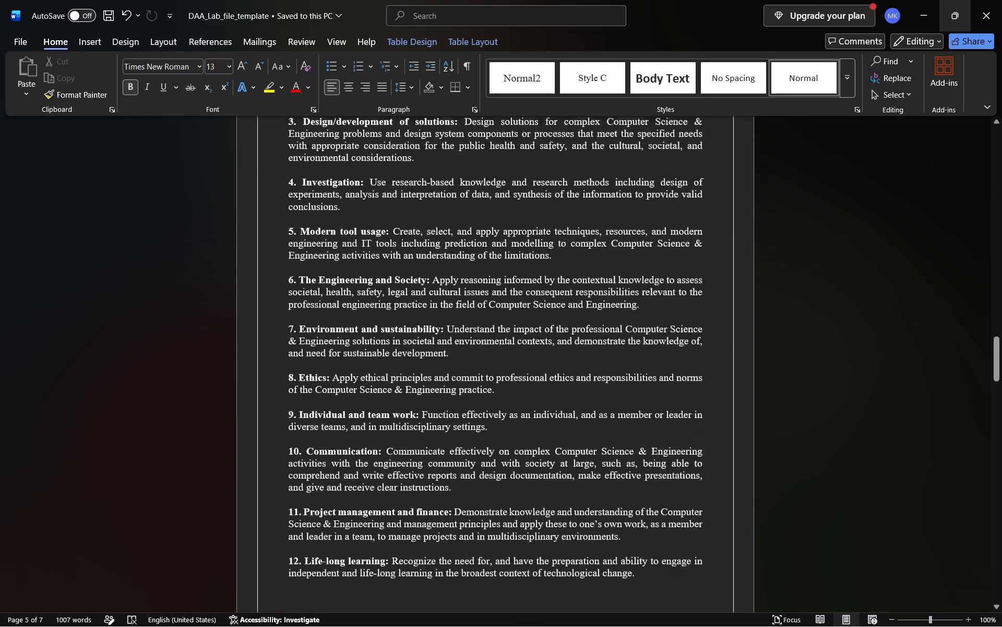
{"action": "scroll", "coordinate": [560, 459], "scroll_direction": "up", "scroll_amount": 20}
{"action": "scroll", "coordinate": [560, 459], "scroll_direction": "up", "scroll_amount": 20}
{"action": "scroll", "coordinate": [560, 459], "scroll_direction": "up", "scroll_amount": 20}
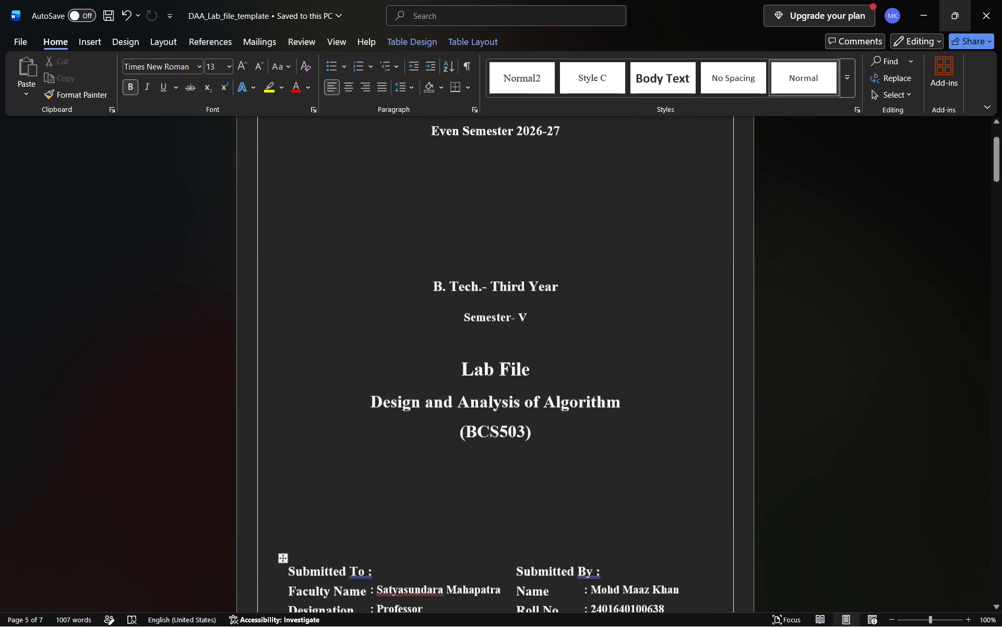
{"action": "scroll", "coordinate": [562, 460], "scroll_direction": "up", "scroll_amount": 17}
{"action": "scroll", "coordinate": [563, 460], "scroll_direction": "down", "scroll_amount": 10}
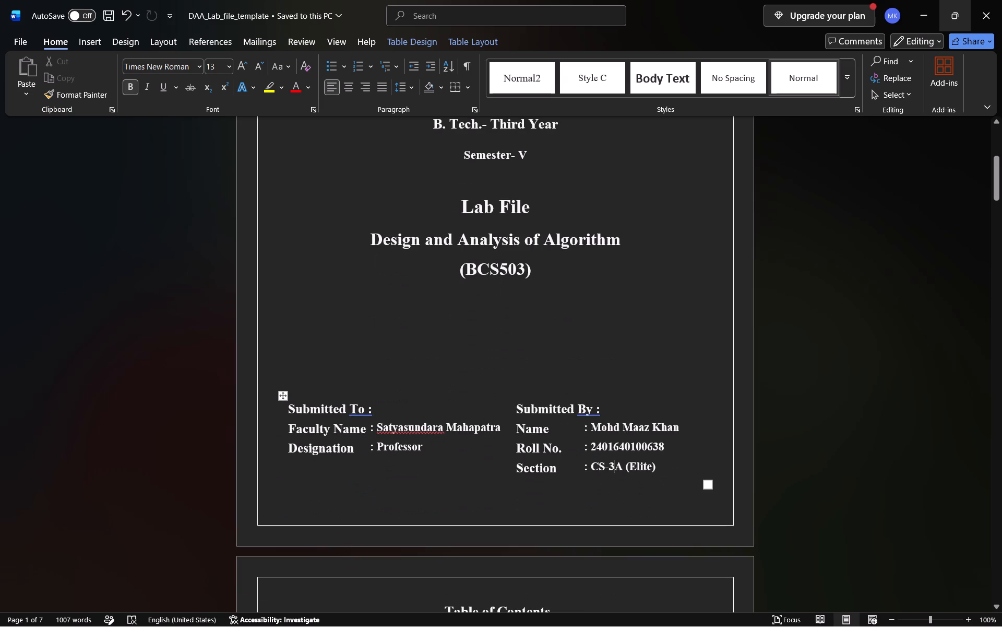
{"action": "scroll", "coordinate": [563, 460], "scroll_direction": "down", "scroll_amount": 7}
{"action": "scroll", "coordinate": [563, 460], "scroll_direction": "up", "scroll_amount": 4}
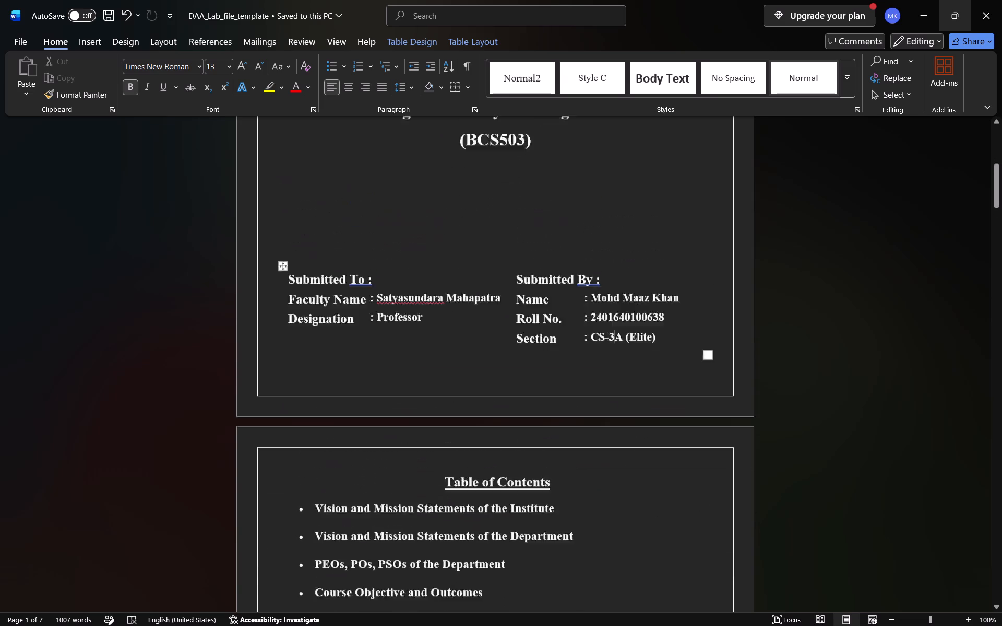
{"action": "scroll", "coordinate": [563, 460], "scroll_direction": "up", "scroll_amount": 3}
Save the lab file document again after the review.
{"action": "key", "text": "ctrl+s"}
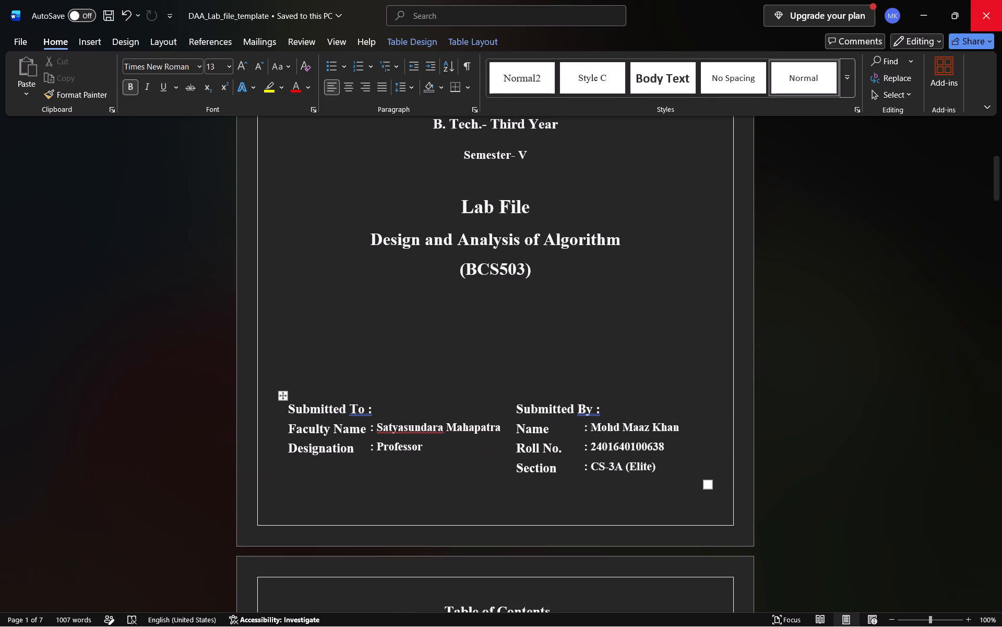
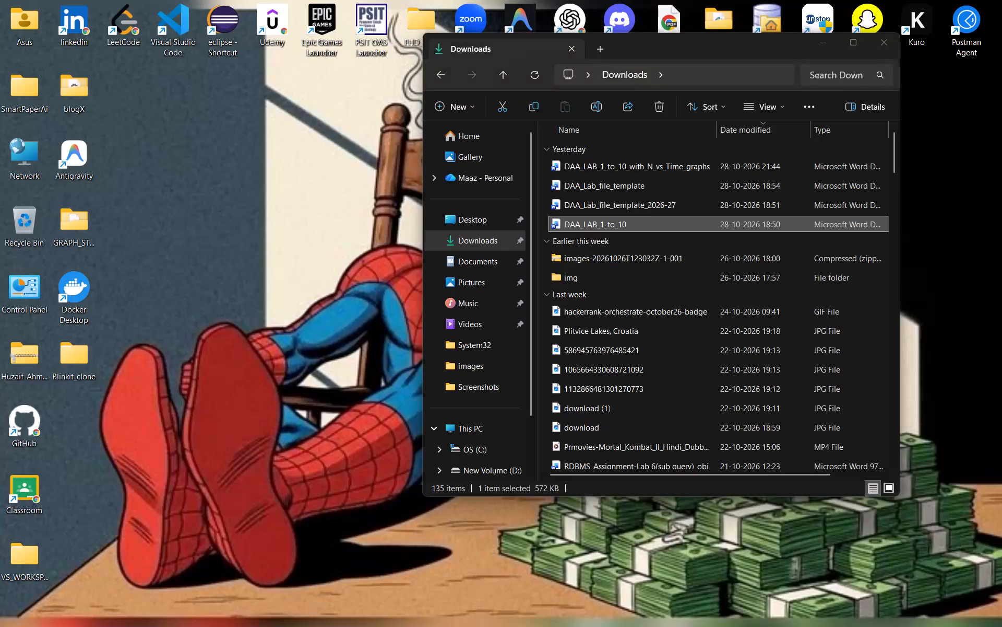
Examine the Lab 1 recursive linear and binary search program and its output pages in the DAA_LAB_1_to_10 document.
{"action": "scroll", "coordinate": [584, 243], "scroll_direction": "down", "scroll_amount": 5}
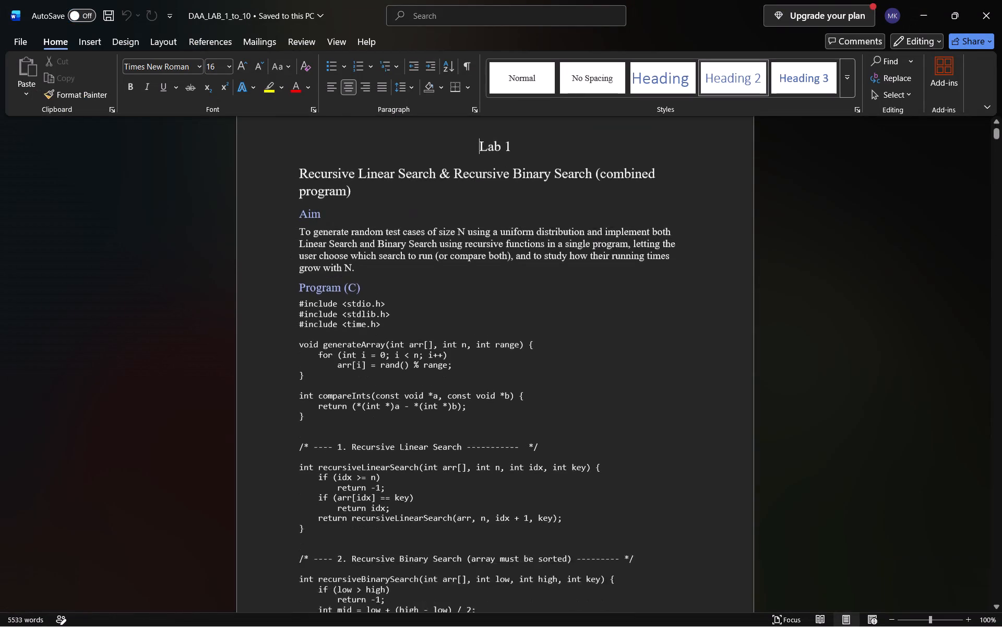
{"action": "scroll", "coordinate": [584, 243], "scroll_direction": "down", "scroll_amount": 20}
{"action": "scroll", "coordinate": [584, 243], "scroll_direction": "down", "scroll_amount": 12}
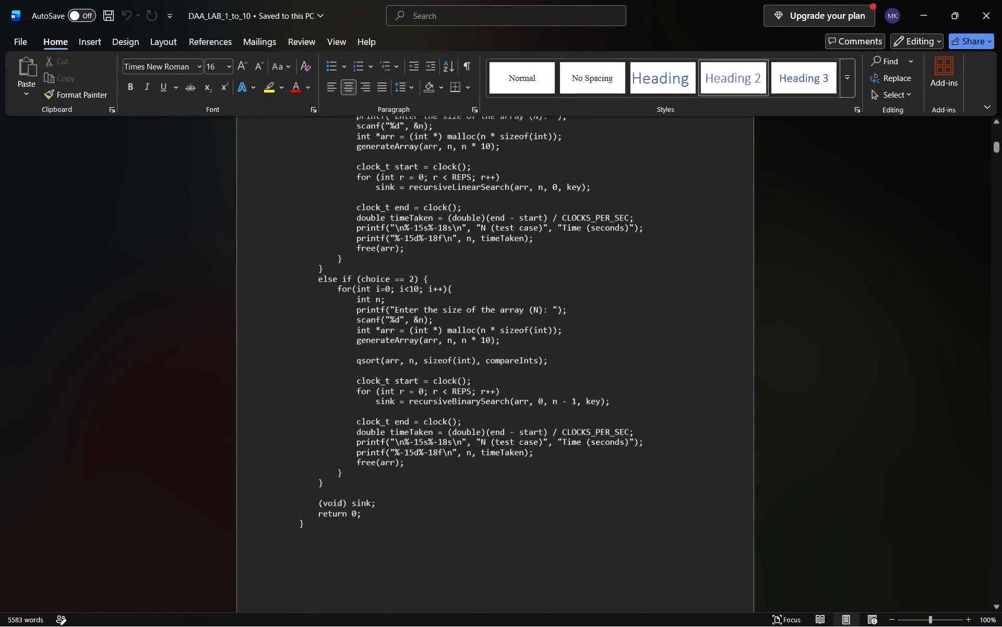
{"action": "scroll", "coordinate": [584, 243], "scroll_direction": "down", "scroll_amount": 16}
{"action": "scroll", "coordinate": [584, 243], "scroll_direction": "down", "scroll_amount": 14}
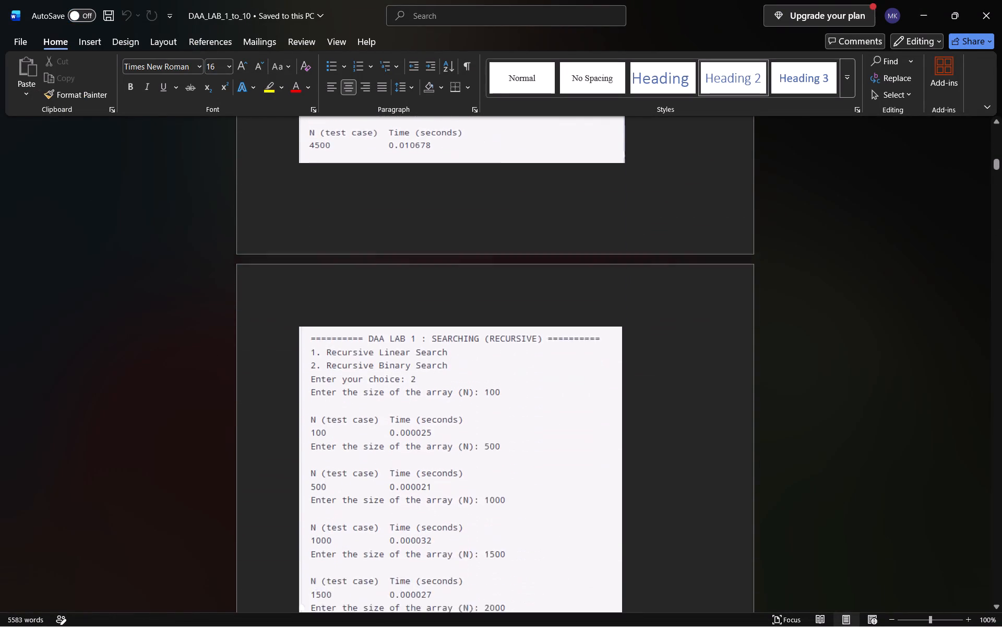
{"action": "scroll", "coordinate": [584, 243], "scroll_direction": "down", "scroll_amount": 20}
{"action": "scroll", "coordinate": [584, 243], "scroll_direction": "down", "scroll_amount": 4}
{"action": "scroll", "coordinate": [584, 243], "scroll_direction": "up", "scroll_amount": 8}
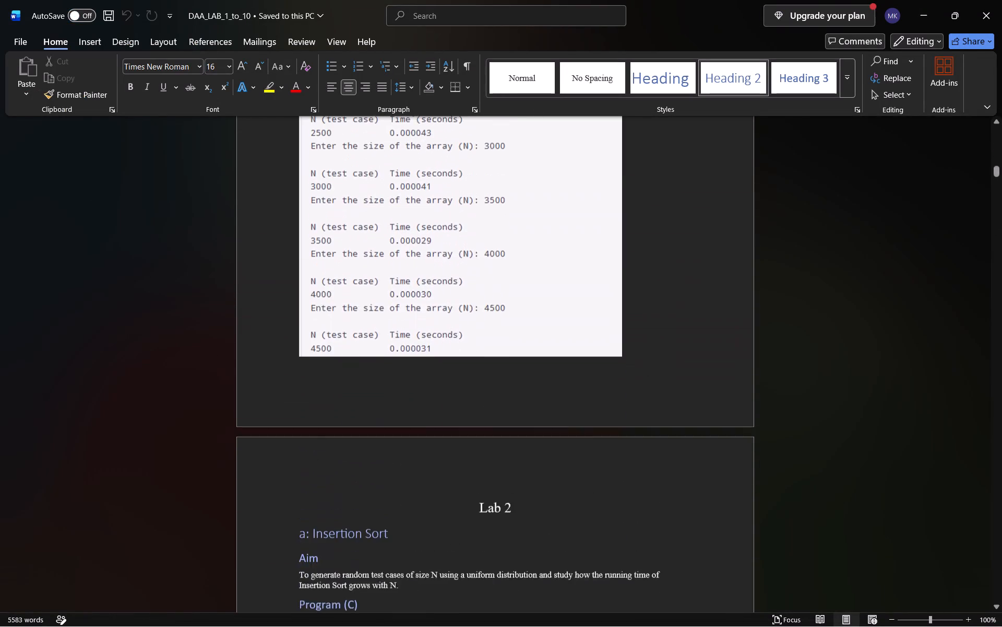
{"action": "scroll", "coordinate": [584, 243], "scroll_direction": "up", "scroll_amount": 20}
{"action": "scroll", "coordinate": [584, 243], "scroll_direction": "up", "scroll_amount": 15}
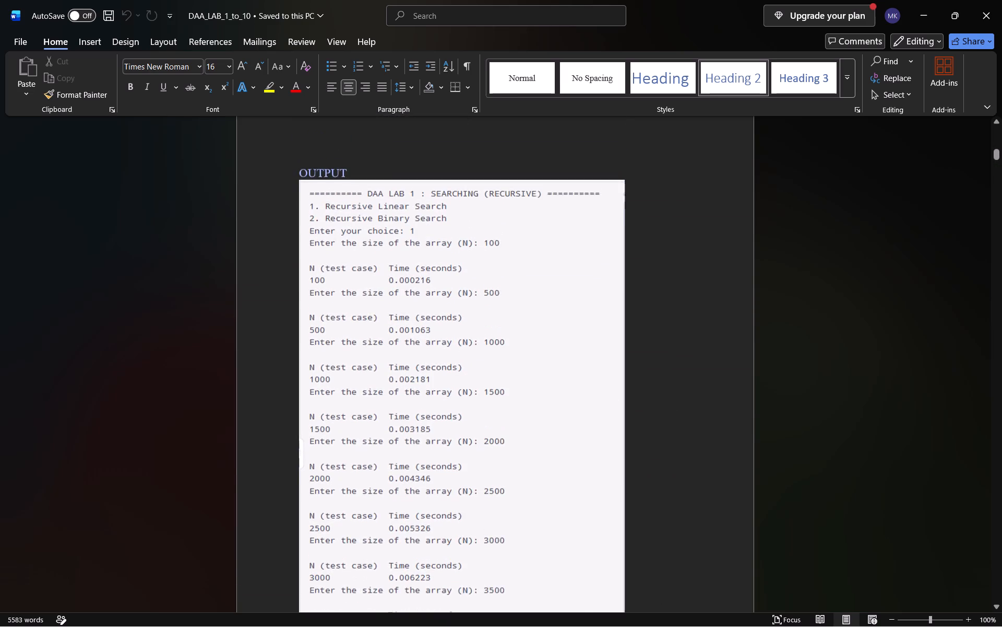
{"action": "scroll", "coordinate": [584, 244], "scroll_direction": "down", "scroll_amount": 20}
{"action": "scroll", "coordinate": [584, 244], "scroll_direction": "down", "scroll_amount": 20}
{"action": "scroll", "coordinate": [584, 244], "scroll_direction": "down", "scroll_amount": 4}
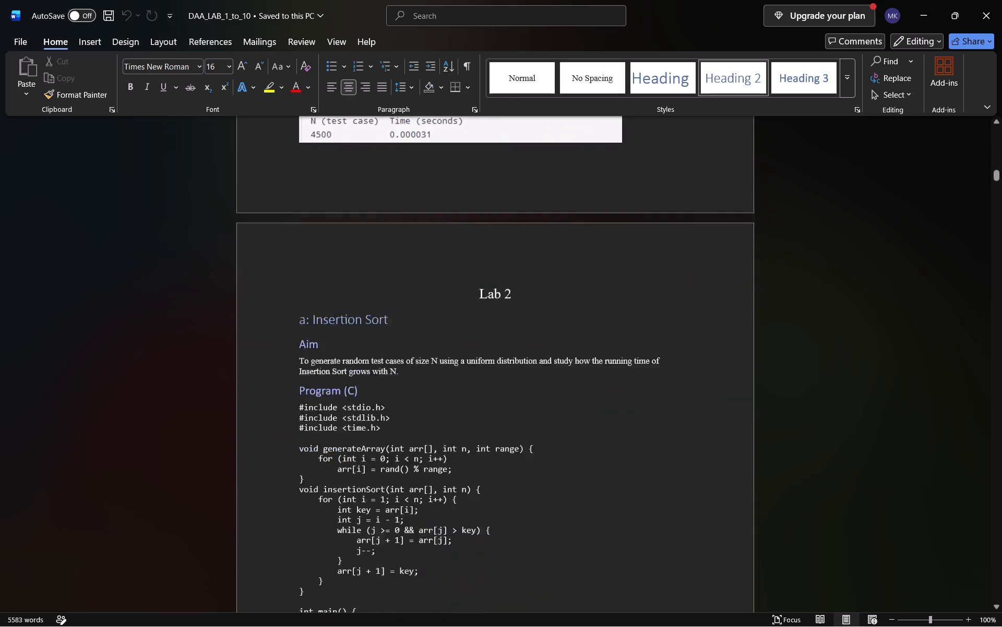
Examine the sorting programs and outputs of Labs 2 to 5, from Insertion Sort through Radix Sort to Shell Sort.
{"action": "scroll", "coordinate": [618, 222], "scroll_direction": "down", "scroll_amount": 20}
{"action": "scroll", "coordinate": [618, 222], "scroll_direction": "down", "scroll_amount": 20}
{"action": "scroll", "coordinate": [618, 222], "scroll_direction": "down", "scroll_amount": 8}
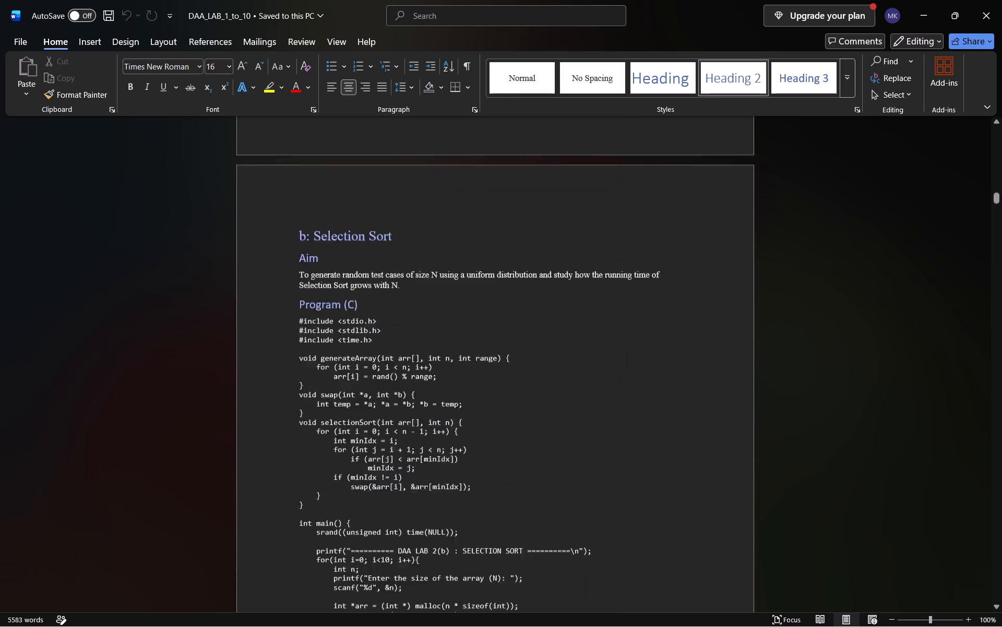
{"action": "scroll", "coordinate": [618, 222], "scroll_direction": "down", "scroll_amount": 20}
{"action": "scroll", "coordinate": [618, 222], "scroll_direction": "down", "scroll_amount": 5}
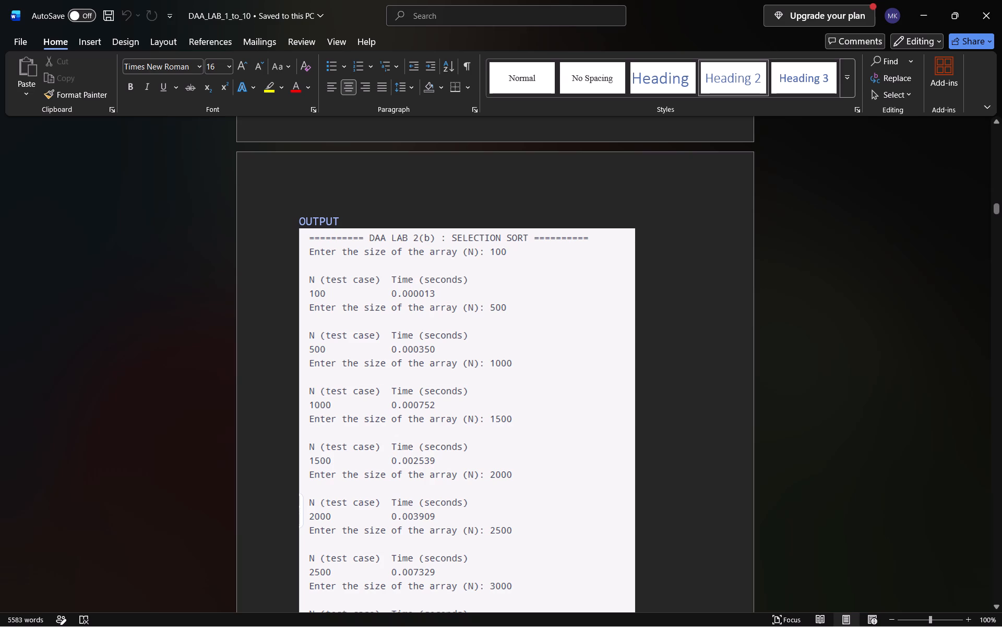
{"action": "scroll", "coordinate": [618, 220], "scroll_direction": "down", "scroll_amount": 20}
{"action": "scroll", "coordinate": [618, 220], "scroll_direction": "down", "scroll_amount": 3}
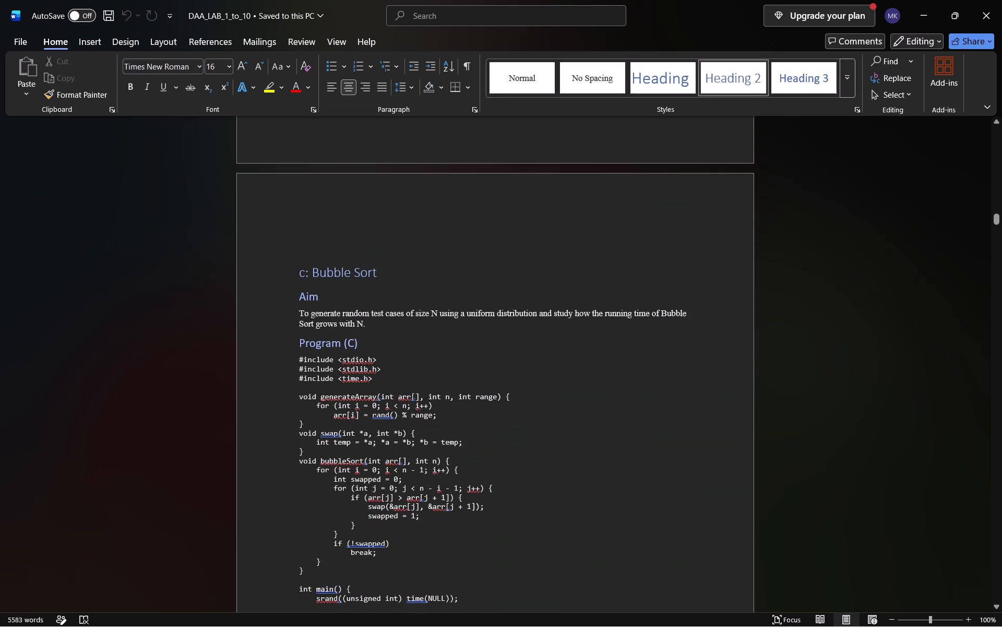
{"action": "scroll", "coordinate": [618, 220], "scroll_direction": "down", "scroll_amount": 20}
{"action": "scroll", "coordinate": [618, 220], "scroll_direction": "down", "scroll_amount": 17}
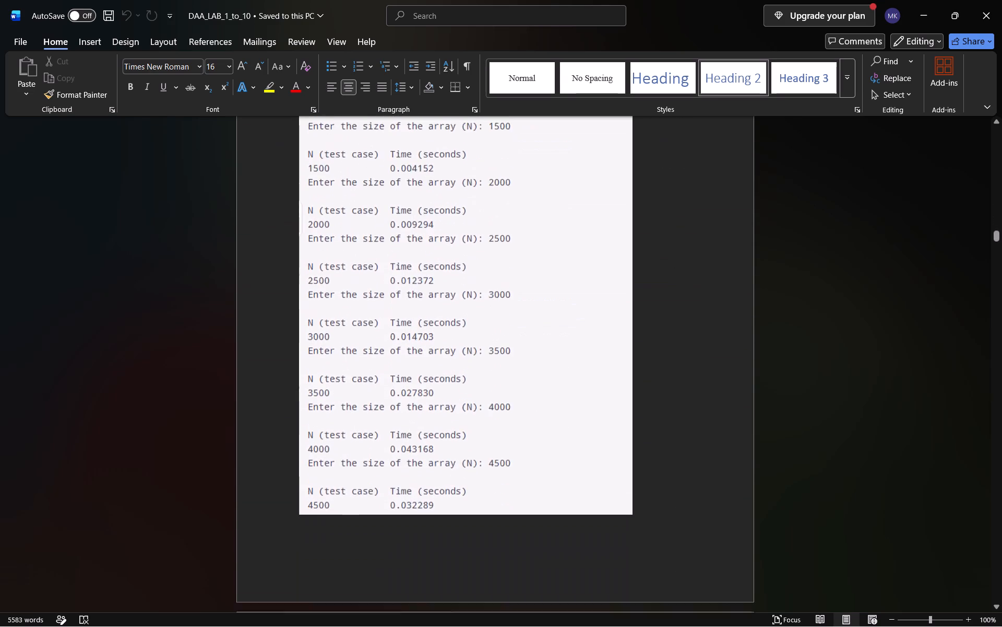
{"action": "scroll", "coordinate": [618, 220], "scroll_direction": "down", "scroll_amount": 16}
{"action": "scroll", "coordinate": [618, 220], "scroll_direction": "down", "scroll_amount": 20}
{"action": "scroll", "coordinate": [618, 220], "scroll_direction": "down", "scroll_amount": 6}
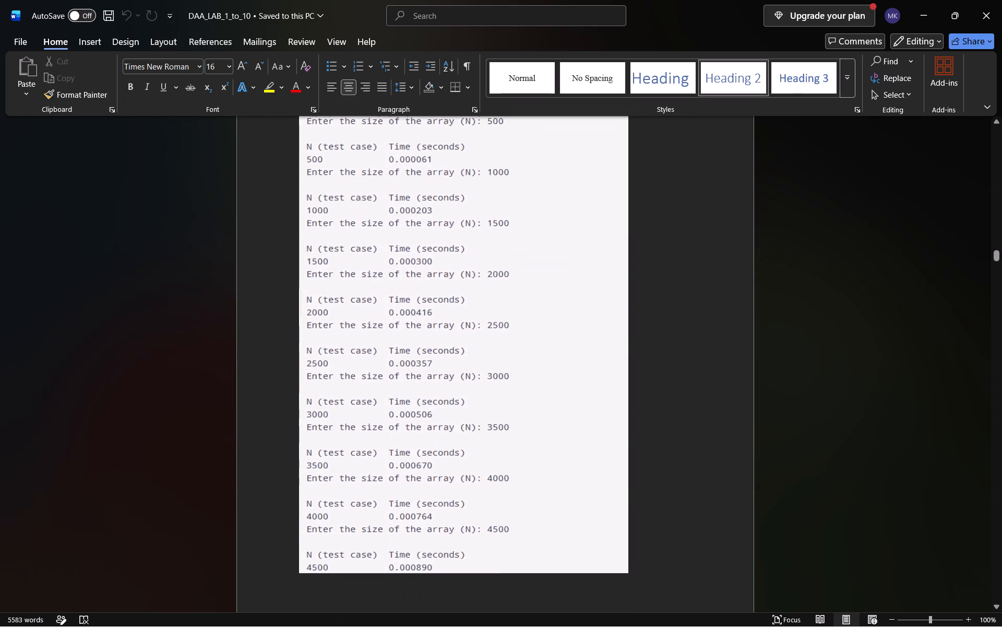
{"action": "scroll", "coordinate": [618, 220], "scroll_direction": "down", "scroll_amount": 20}
{"action": "scroll", "coordinate": [618, 220], "scroll_direction": "down", "scroll_amount": 20}
{"action": "scroll", "coordinate": [618, 220], "scroll_direction": "down", "scroll_amount": 14}
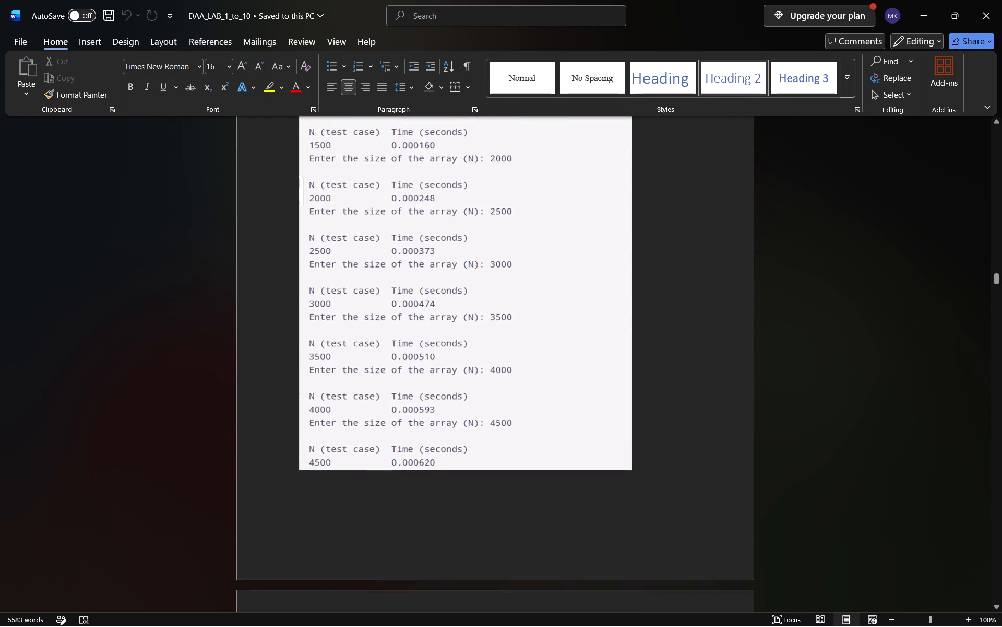
{"action": "scroll", "coordinate": [618, 220], "scroll_direction": "down", "scroll_amount": 20}
{"action": "scroll", "coordinate": [618, 220], "scroll_direction": "down", "scroll_amount": 20}
{"action": "scroll", "coordinate": [618, 220], "scroll_direction": "down", "scroll_amount": 13}
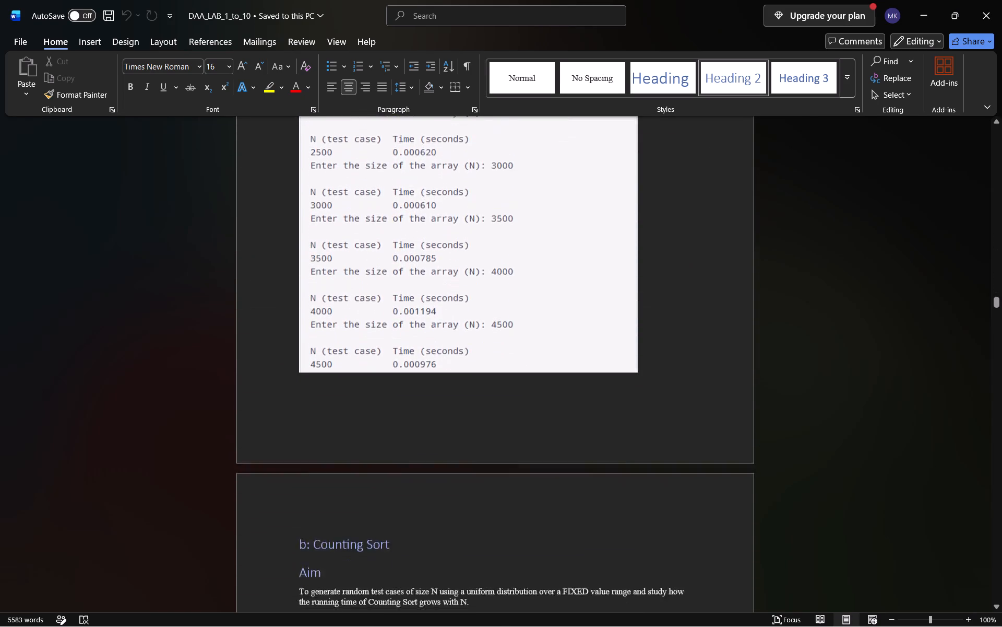
{"action": "scroll", "coordinate": [618, 220], "scroll_direction": "down", "scroll_amount": 3}
{"action": "scroll", "coordinate": [618, 220], "scroll_direction": "down", "scroll_amount": 20}
{"action": "scroll", "coordinate": [618, 220], "scroll_direction": "down", "scroll_amount": 20}
{"action": "scroll", "coordinate": [618, 220], "scroll_direction": "down", "scroll_amount": 6}
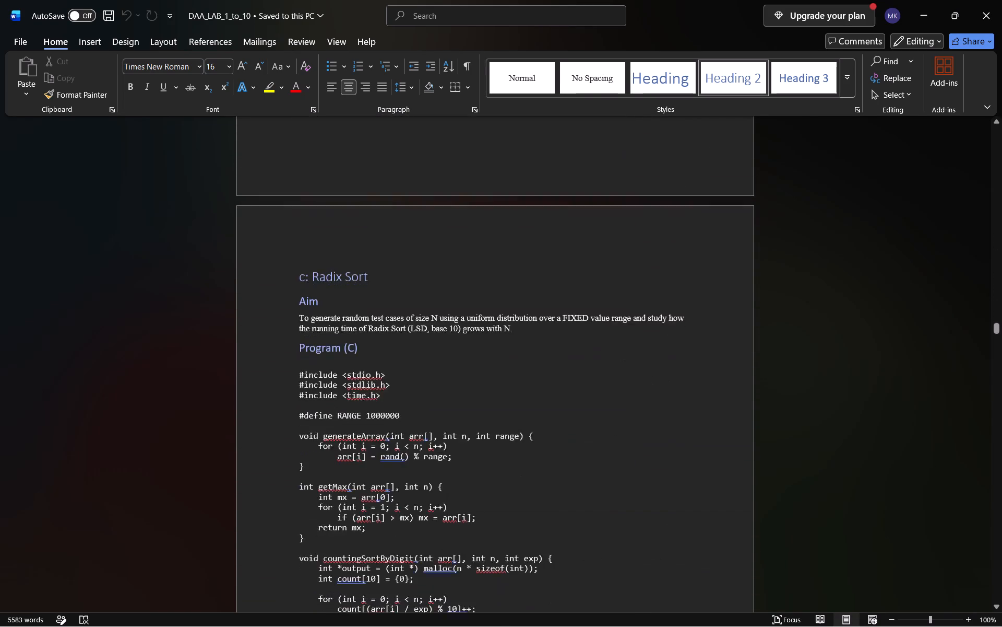
{"action": "scroll", "coordinate": [618, 220], "scroll_direction": "down", "scroll_amount": 20}
{"action": "scroll", "coordinate": [618, 220], "scroll_direction": "down", "scroll_amount": 20}
{"action": "scroll", "coordinate": [618, 220], "scroll_direction": "down", "scroll_amount": 16}
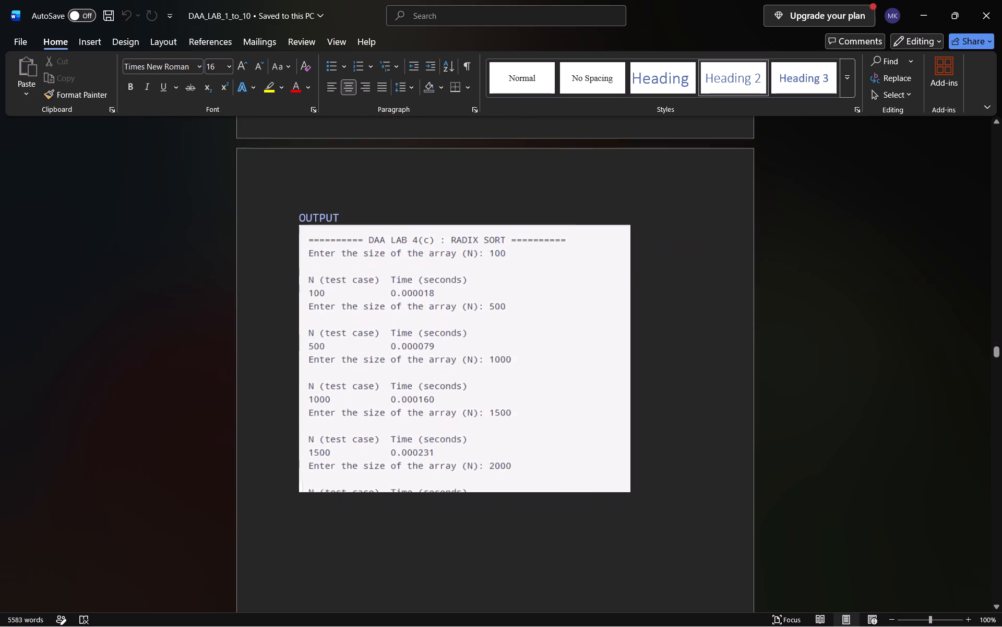
{"action": "scroll", "coordinate": [618, 220], "scroll_direction": "down", "scroll_amount": 4}
{"action": "scroll", "coordinate": [618, 220], "scroll_direction": "down", "scroll_amount": 20}
{"action": "scroll", "coordinate": [618, 220], "scroll_direction": "down", "scroll_amount": 16}
{"action": "scroll", "coordinate": [618, 220], "scroll_direction": "down", "scroll_amount": 5}
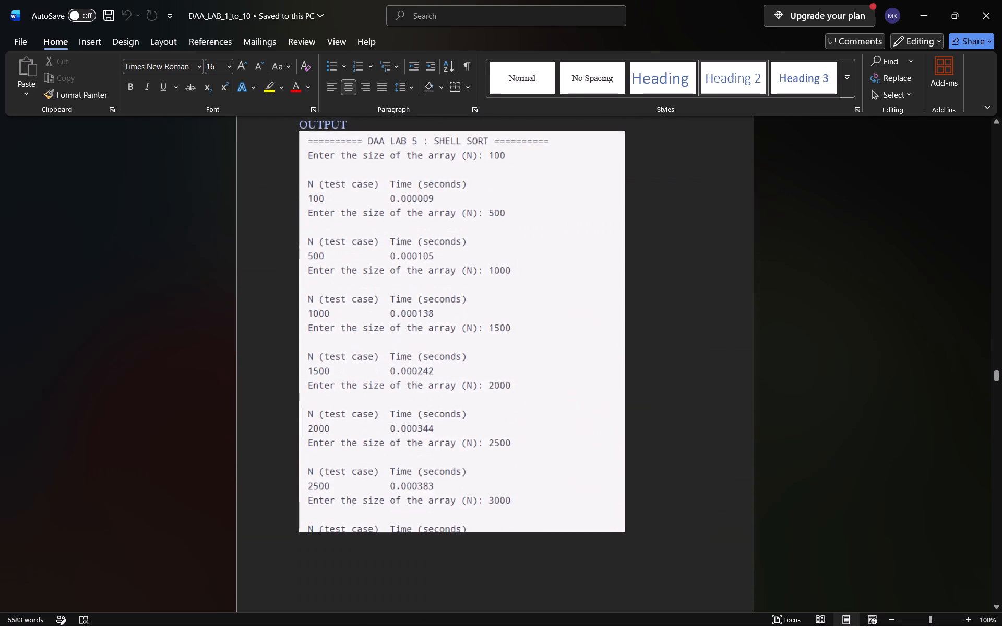
Examine Labs 6 to 8, from Activity Selection to the MST programs, comparing the Kruskal's output page with the Prim's Algorithm section.
{"action": "scroll", "coordinate": [618, 220], "scroll_direction": "down", "scroll_amount": 20}
{"action": "scroll", "coordinate": [618, 220], "scroll_direction": "down", "scroll_amount": 6}
{"action": "scroll", "coordinate": [618, 220], "scroll_direction": "down", "scroll_amount": 15}
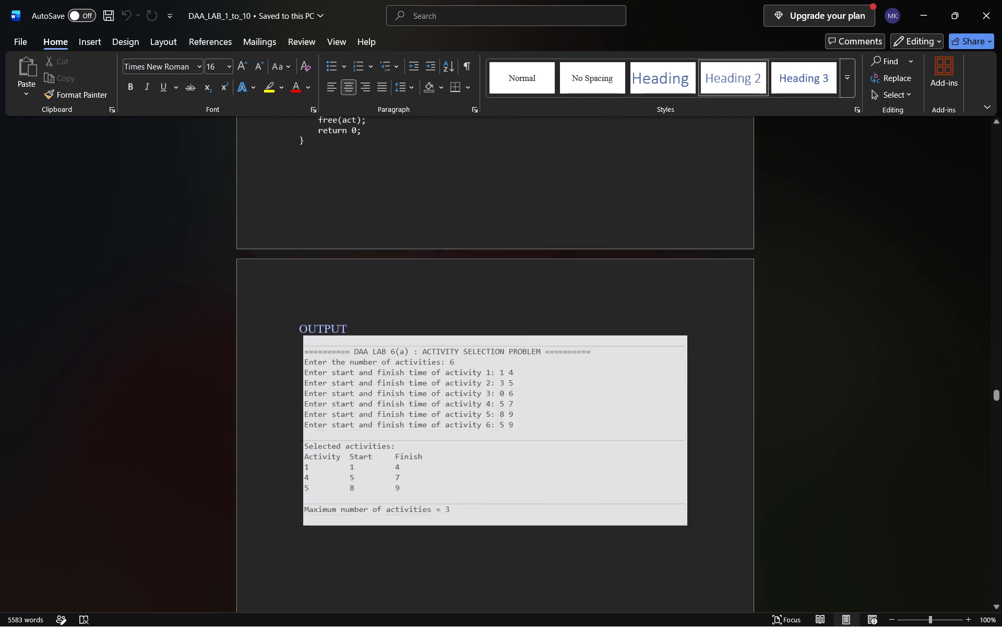
{"action": "scroll", "coordinate": [618, 220], "scroll_direction": "down", "scroll_amount": 8}
{"action": "scroll", "coordinate": [618, 220], "scroll_direction": "up", "scroll_amount": 3}
{"action": "scroll", "coordinate": [618, 220], "scroll_direction": "down", "scroll_amount": 20}
{"action": "scroll", "coordinate": [618, 220], "scroll_direction": "down", "scroll_amount": 6}
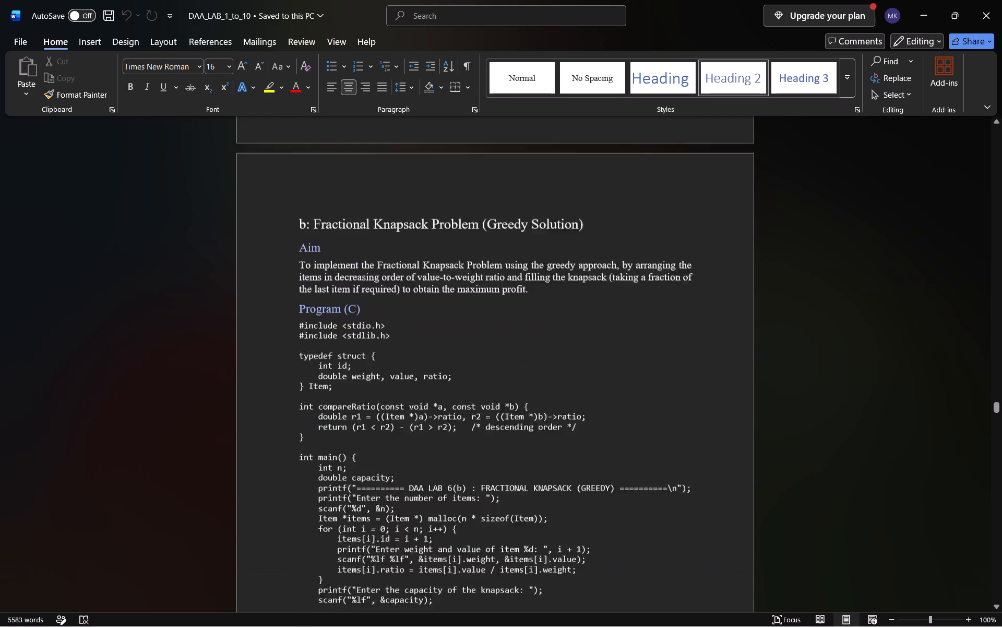
{"action": "scroll", "coordinate": [618, 220], "scroll_direction": "down", "scroll_amount": 20}
{"action": "scroll", "coordinate": [618, 220], "scroll_direction": "down", "scroll_amount": 20}
{"action": "scroll", "coordinate": [618, 220], "scroll_direction": "down", "scroll_amount": 7}
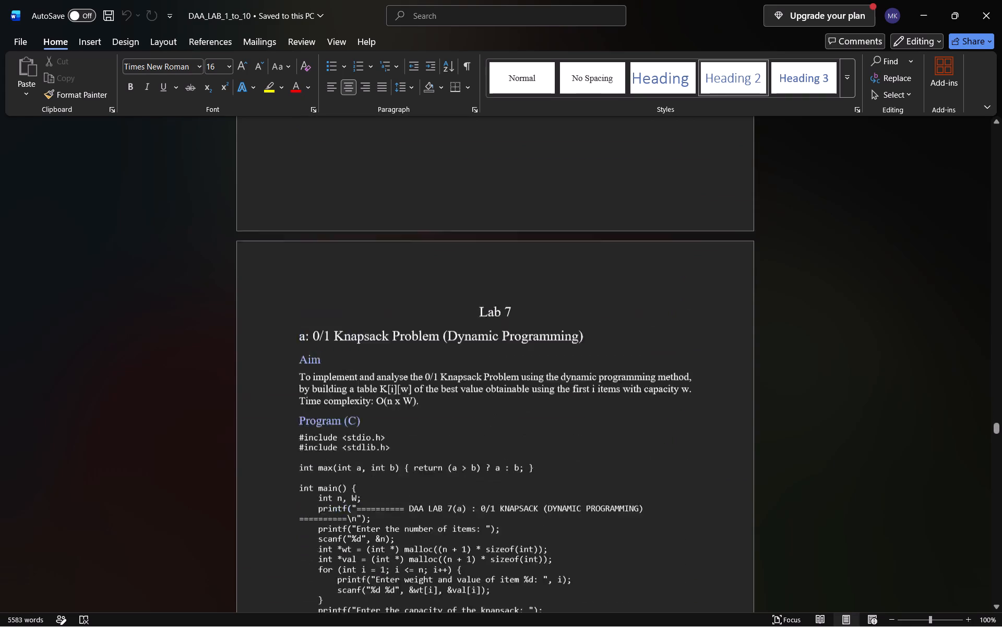
{"action": "scroll", "coordinate": [618, 220], "scroll_direction": "down", "scroll_amount": 20}
{"action": "scroll", "coordinate": [618, 220], "scroll_direction": "down", "scroll_amount": 11}
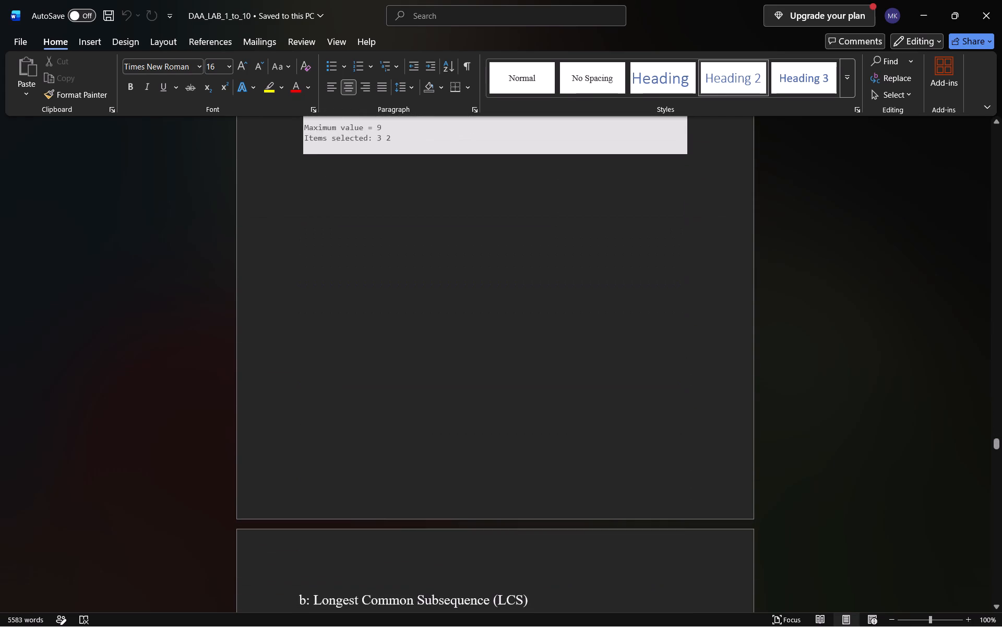
{"action": "scroll", "coordinate": [619, 220], "scroll_direction": "down", "scroll_amount": 20}
{"action": "scroll", "coordinate": [619, 220], "scroll_direction": "down", "scroll_amount": 19}
{"action": "scroll", "coordinate": [620, 228], "scroll_direction": "down", "scroll_amount": 3}
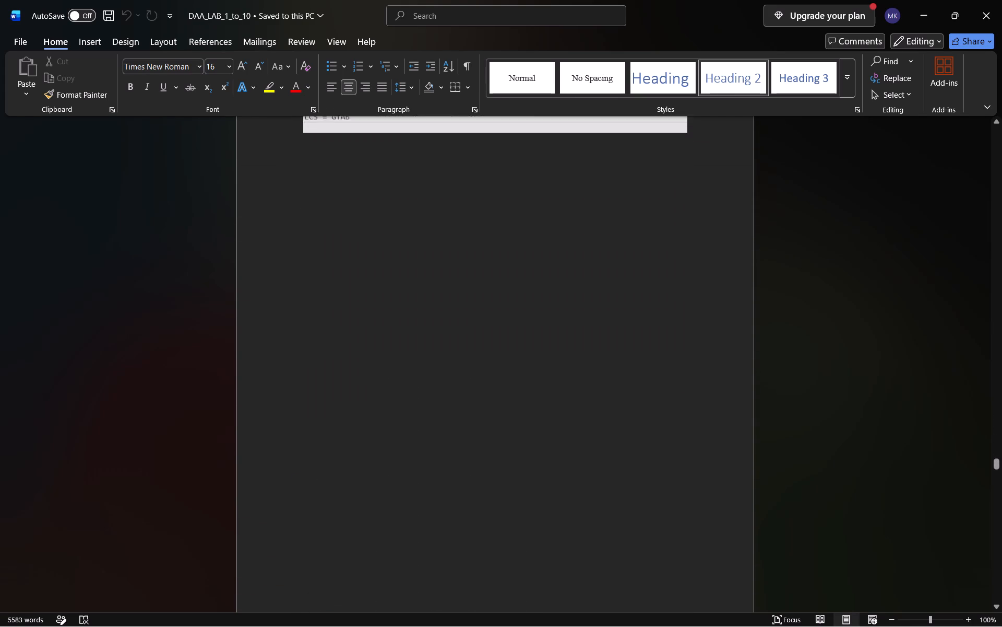
{"action": "scroll", "coordinate": [620, 228], "scroll_direction": "down", "scroll_amount": 20}
{"action": "scroll", "coordinate": [620, 228], "scroll_direction": "down", "scroll_amount": 20}
{"action": "scroll", "coordinate": [620, 228], "scroll_direction": "down", "scroll_amount": 6}
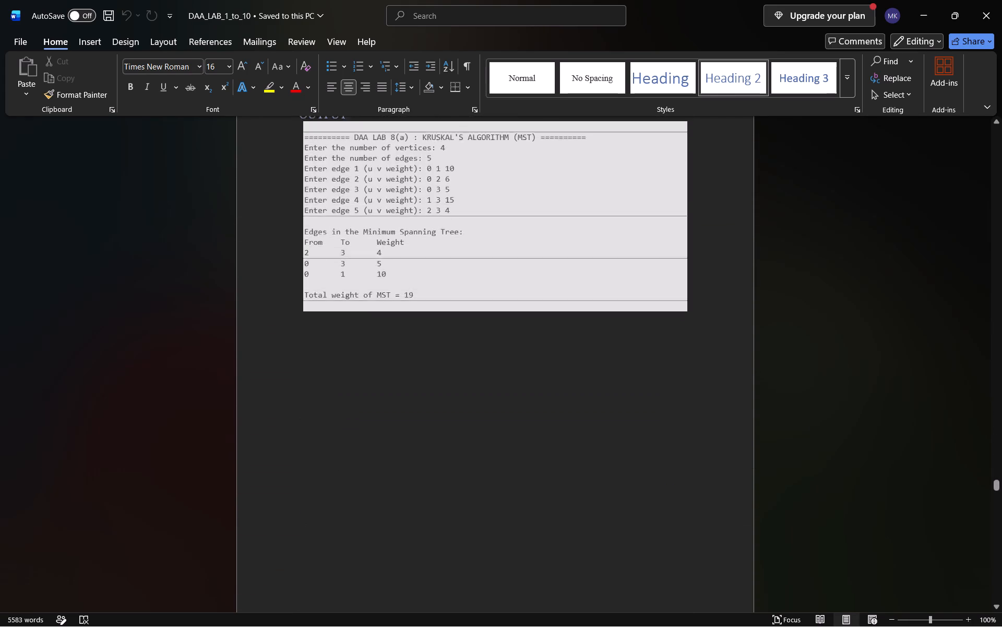
{"action": "scroll", "coordinate": [620, 228], "scroll_direction": "down", "scroll_amount": 20}
{"action": "scroll", "coordinate": [620, 228], "scroll_direction": "down", "scroll_amount": 18}
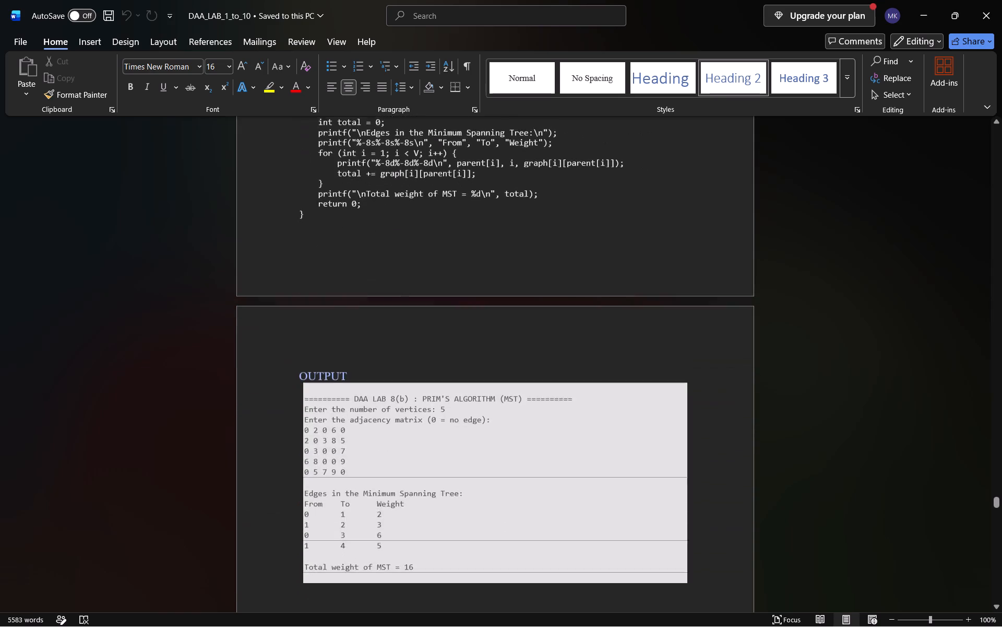
{"action": "scroll", "coordinate": [620, 228], "scroll_direction": "up", "scroll_amount": 20}
{"action": "scroll", "coordinate": [620, 228], "scroll_direction": "up", "scroll_amount": 15}
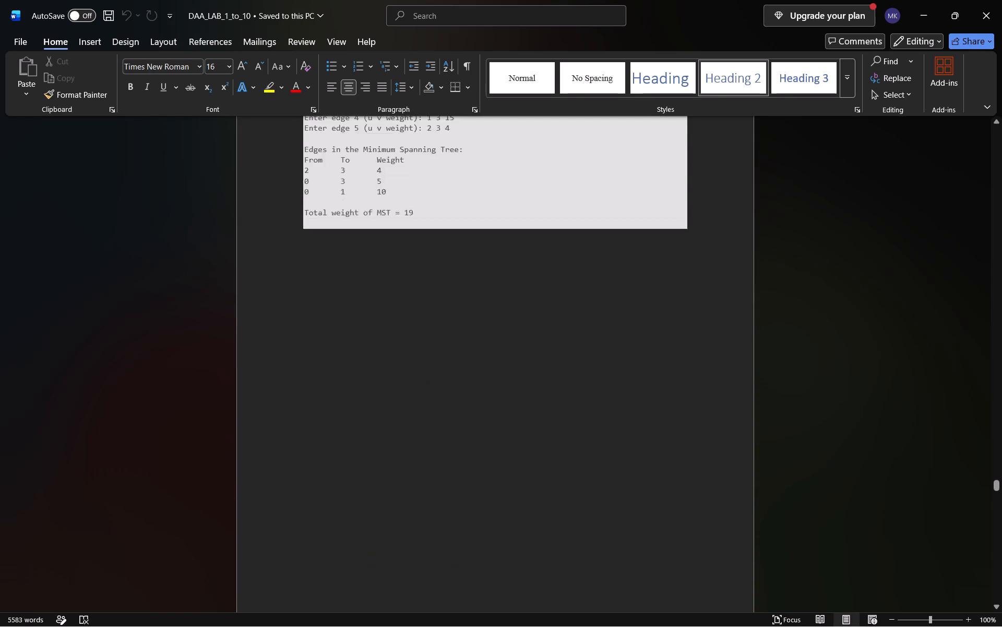
{"action": "scroll", "coordinate": [620, 228], "scroll_direction": "up", "scroll_amount": 20}
{"action": "scroll", "coordinate": [620, 228], "scroll_direction": "up", "scroll_amount": 16}
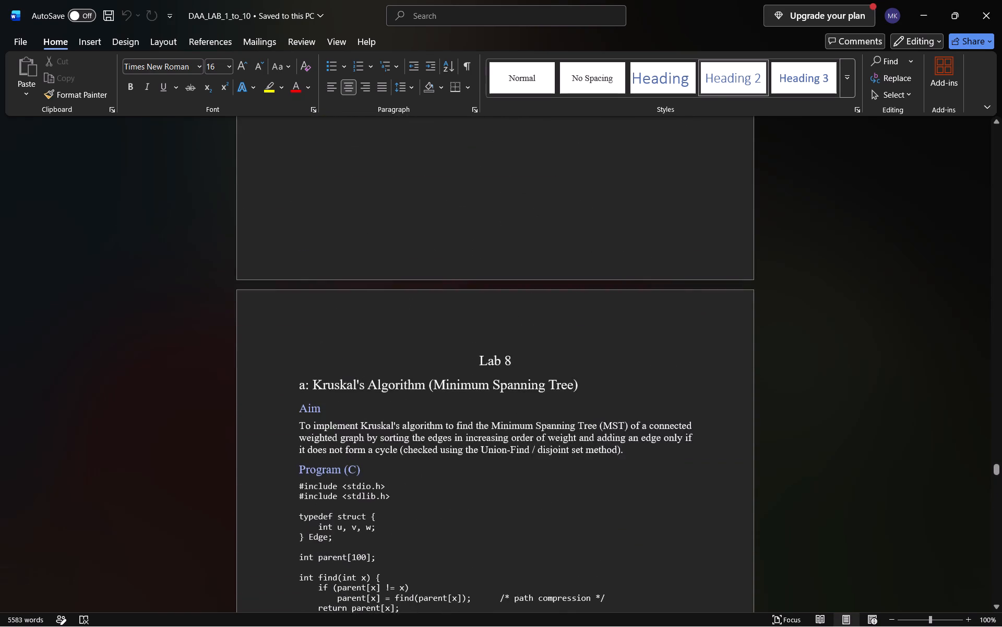
{"action": "scroll", "coordinate": [620, 228], "scroll_direction": "up", "scroll_amount": 13}
{"action": "scroll", "coordinate": [620, 228], "scroll_direction": "down", "scroll_amount": 20}
{"action": "scroll", "coordinate": [620, 228], "scroll_direction": "down", "scroll_amount": 20}
{"action": "scroll", "coordinate": [620, 228], "scroll_direction": "down", "scroll_amount": 3}
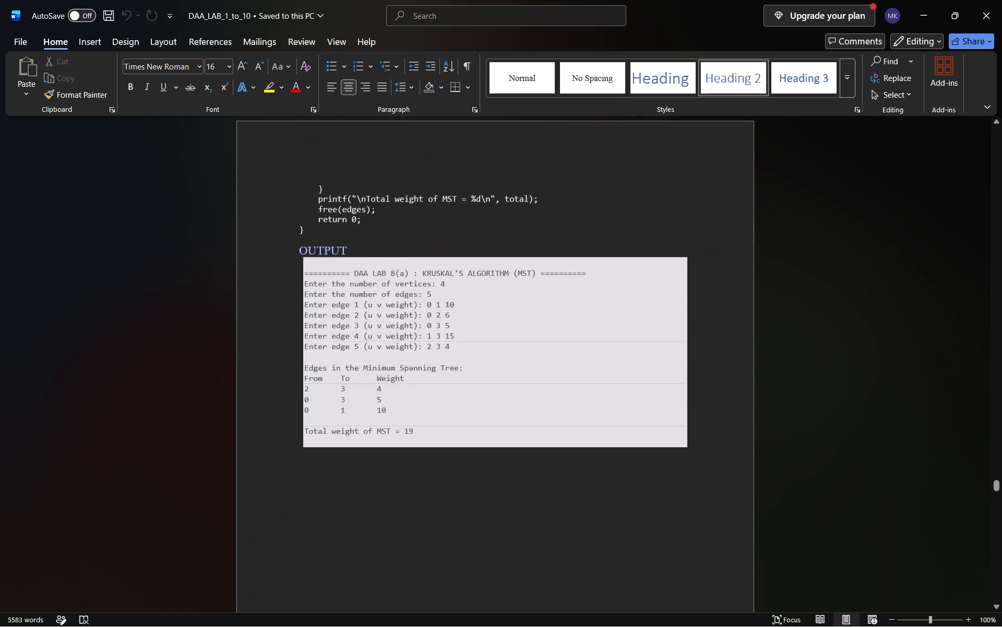
{"action": "scroll", "coordinate": [627, 229], "scroll_direction": "down", "scroll_amount": 18}
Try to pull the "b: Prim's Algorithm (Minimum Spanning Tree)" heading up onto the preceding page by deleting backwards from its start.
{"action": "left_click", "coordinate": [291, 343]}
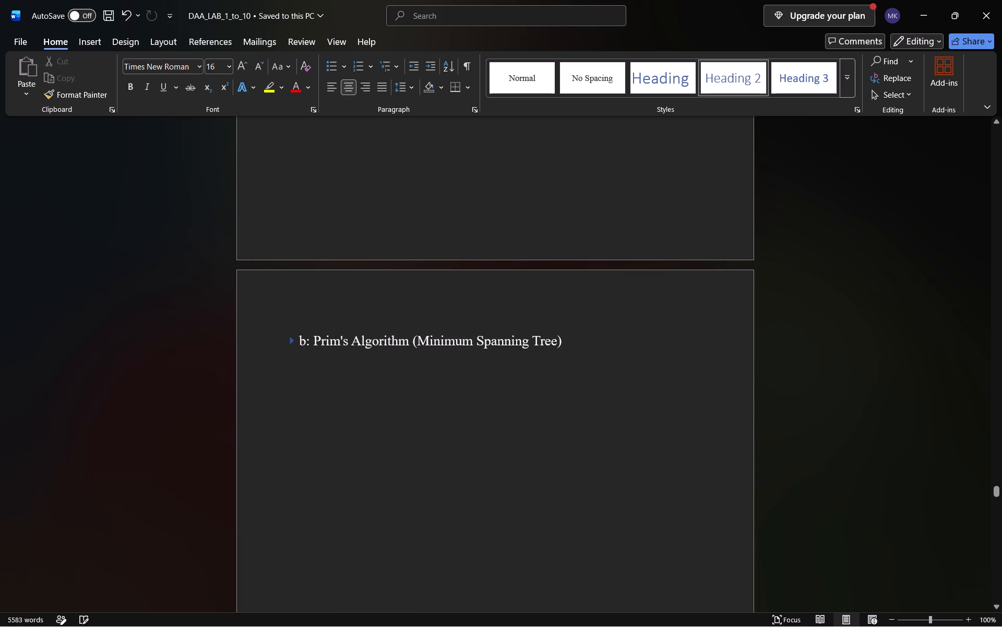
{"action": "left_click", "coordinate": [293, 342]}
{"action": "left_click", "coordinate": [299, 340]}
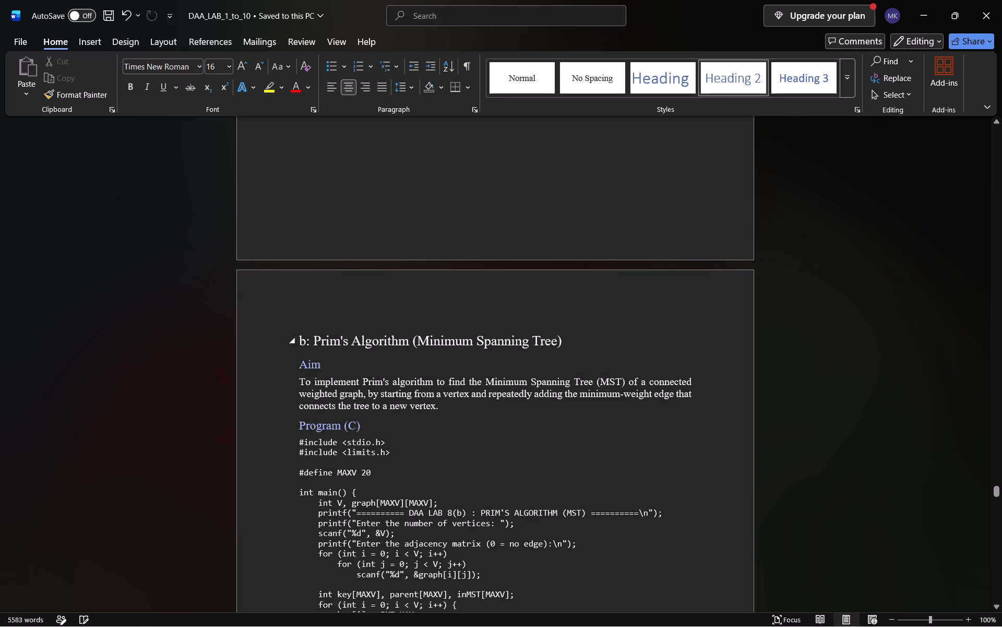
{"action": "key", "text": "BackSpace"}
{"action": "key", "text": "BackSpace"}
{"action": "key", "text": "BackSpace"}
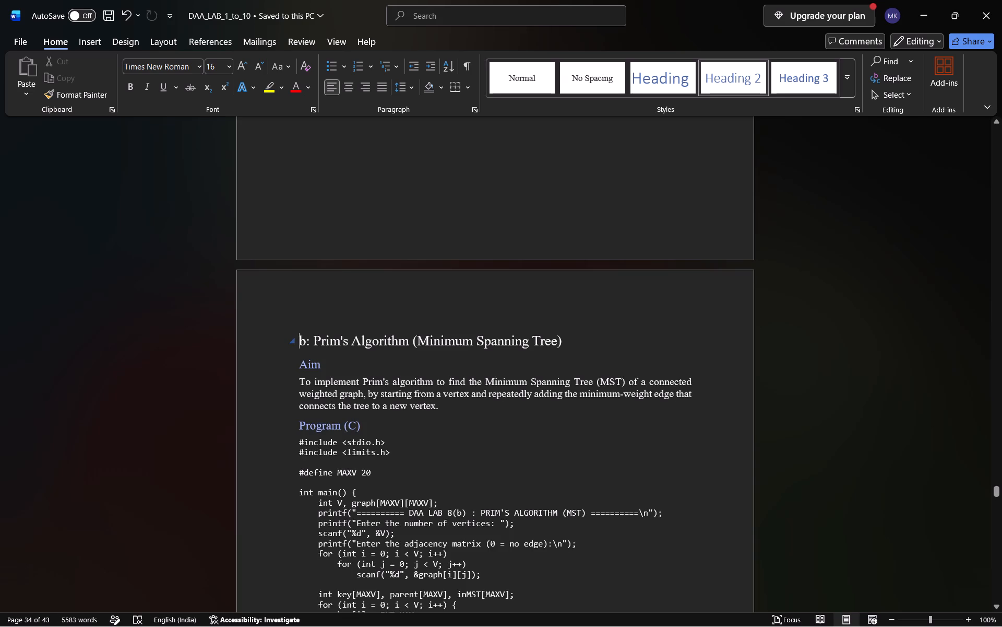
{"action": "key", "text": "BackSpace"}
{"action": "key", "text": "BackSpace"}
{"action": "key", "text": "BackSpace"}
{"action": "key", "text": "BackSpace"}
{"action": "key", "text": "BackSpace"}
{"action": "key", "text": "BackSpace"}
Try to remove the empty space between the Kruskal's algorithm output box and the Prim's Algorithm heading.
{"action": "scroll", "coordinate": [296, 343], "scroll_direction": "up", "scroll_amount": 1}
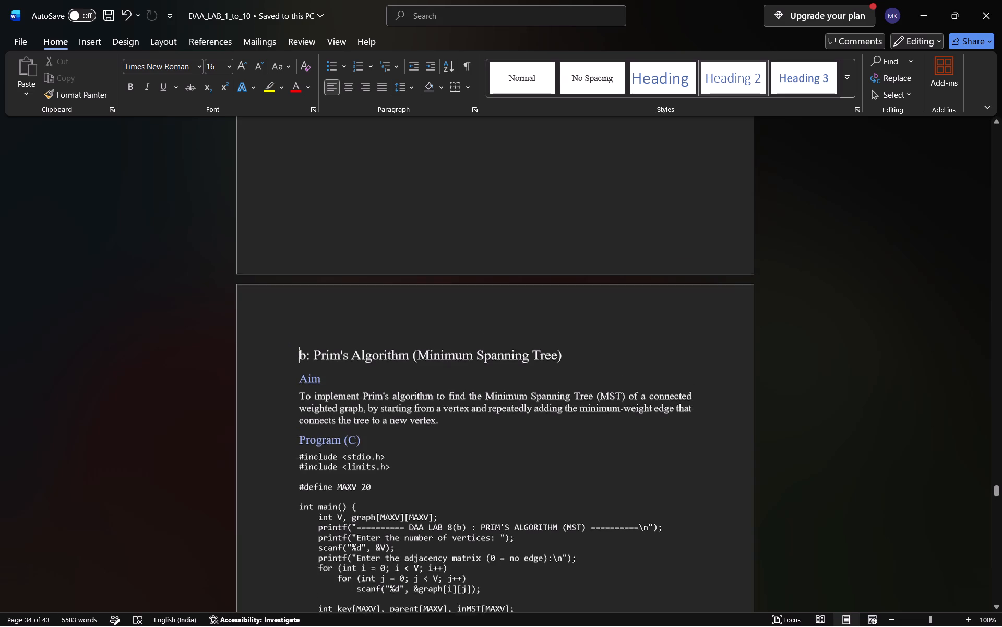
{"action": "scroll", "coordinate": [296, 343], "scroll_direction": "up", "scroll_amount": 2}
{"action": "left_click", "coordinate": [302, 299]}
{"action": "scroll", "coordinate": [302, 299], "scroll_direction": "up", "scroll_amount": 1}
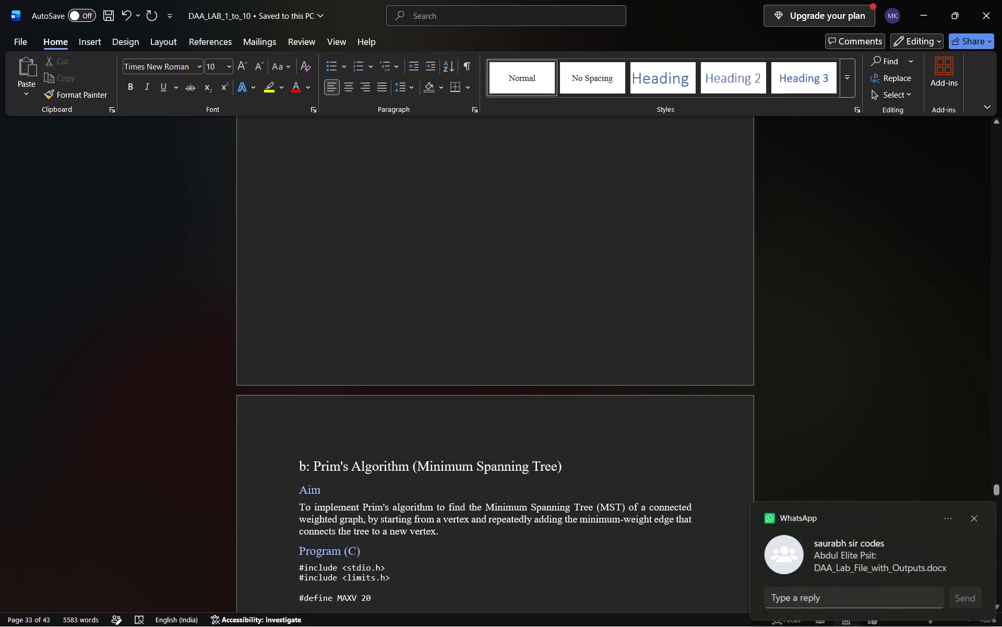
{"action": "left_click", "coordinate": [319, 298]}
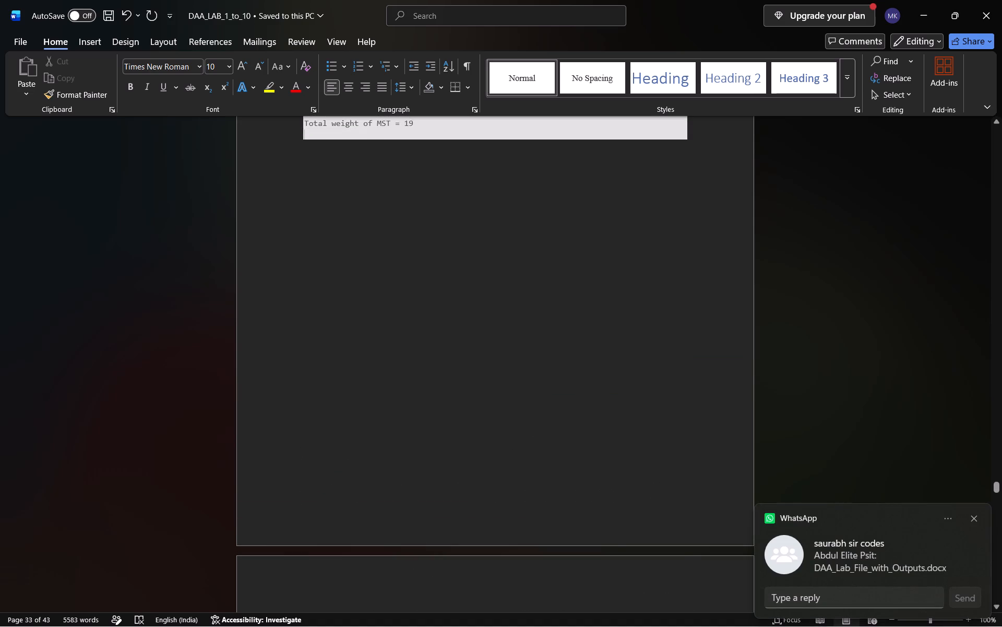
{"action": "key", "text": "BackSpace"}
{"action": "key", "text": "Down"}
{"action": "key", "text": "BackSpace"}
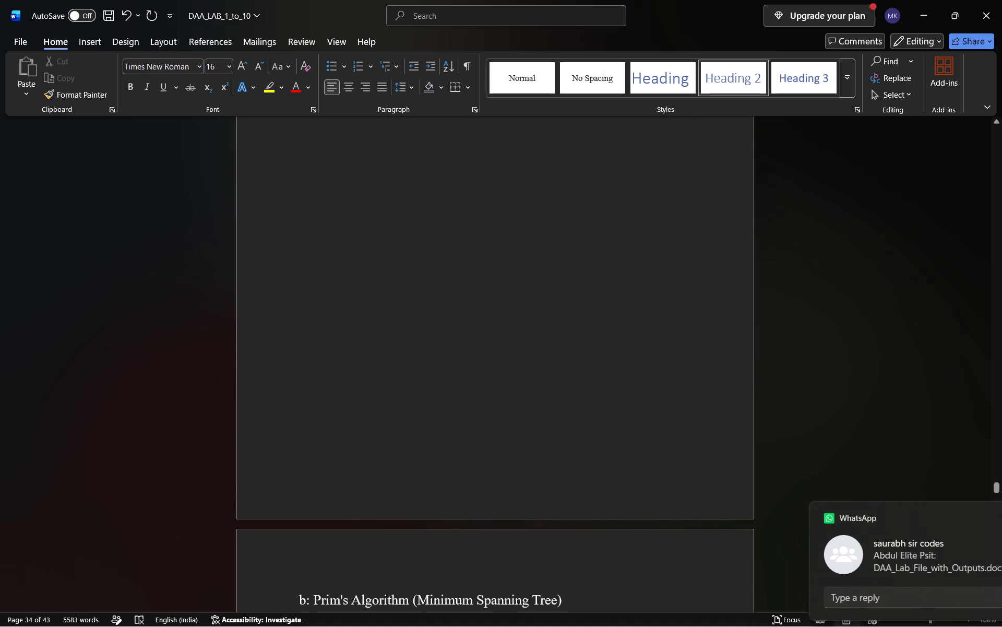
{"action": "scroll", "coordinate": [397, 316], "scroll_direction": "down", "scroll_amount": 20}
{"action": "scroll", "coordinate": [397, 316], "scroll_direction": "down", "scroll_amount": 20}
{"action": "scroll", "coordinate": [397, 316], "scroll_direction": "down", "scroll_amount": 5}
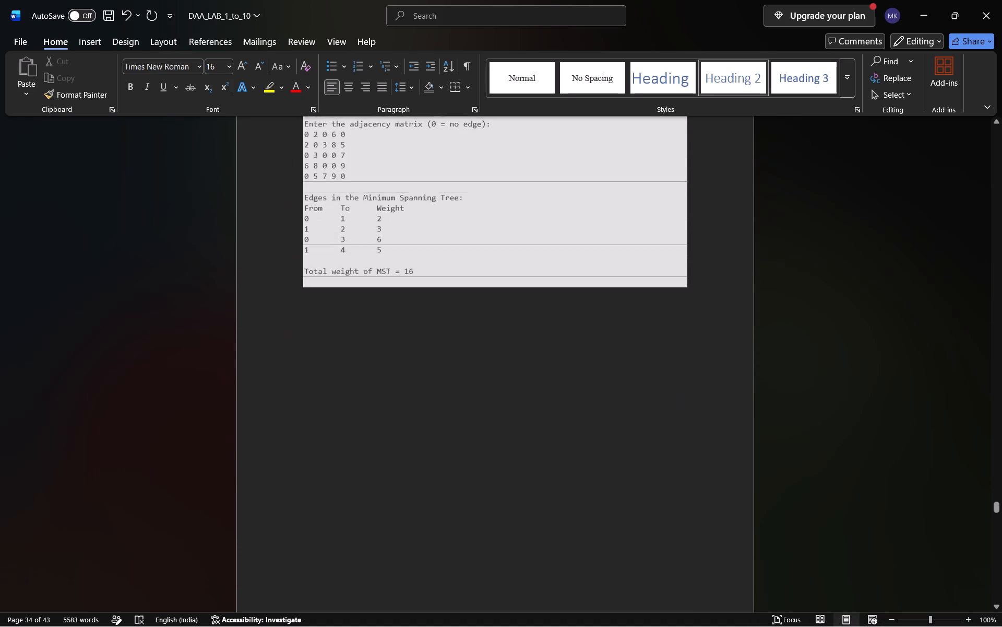
Examine the remaining pages from the Prim's Algorithm output through the all pair shortest path matrix and Lab 10 to the document's end.
{"action": "scroll", "coordinate": [397, 316], "scroll_direction": "down", "scroll_amount": 2}
{"action": "scroll", "coordinate": [397, 316], "scroll_direction": "down", "scroll_amount": 20}
{"action": "scroll", "coordinate": [397, 316], "scroll_direction": "down", "scroll_amount": 20}
{"action": "scroll", "coordinate": [397, 316], "scroll_direction": "down", "scroll_amount": 3}
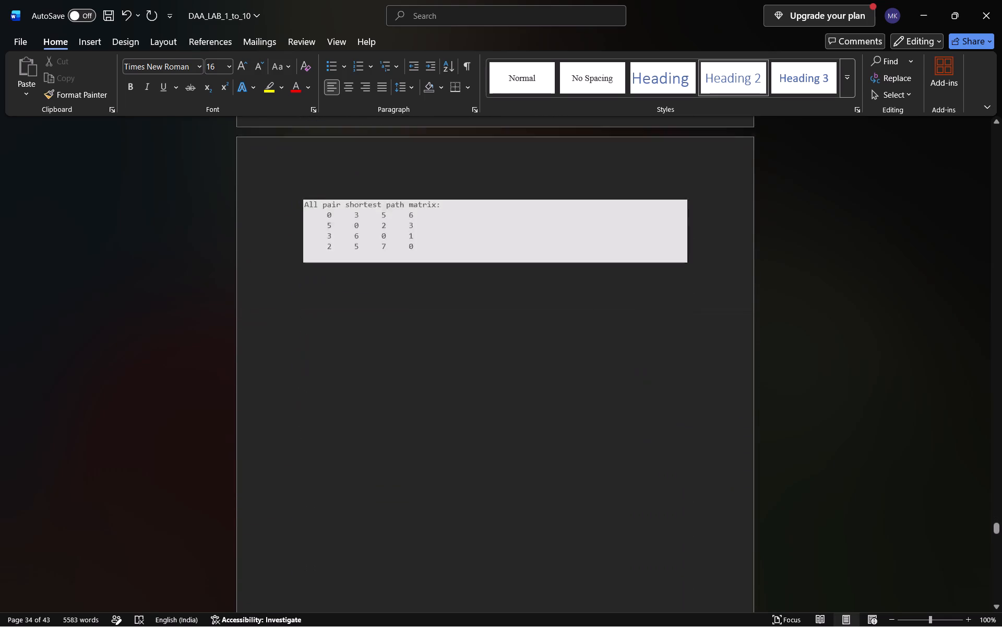
{"action": "scroll", "coordinate": [397, 316], "scroll_direction": "down", "scroll_amount": 20}
{"action": "scroll", "coordinate": [397, 316], "scroll_direction": "down", "scroll_amount": 20}
{"action": "scroll", "coordinate": [397, 316], "scroll_direction": "down", "scroll_amount": 13}
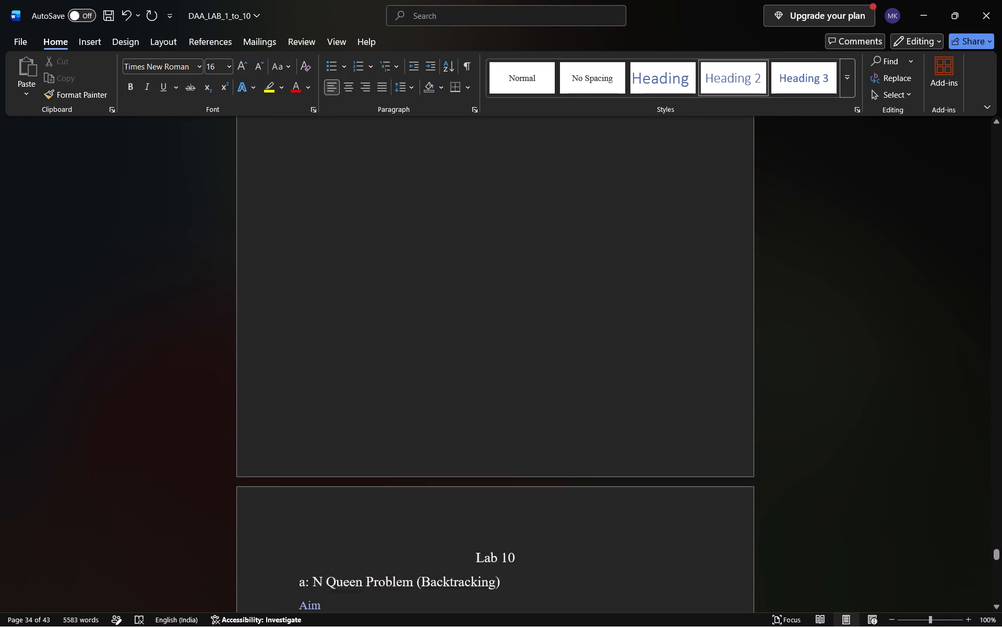
{"action": "scroll", "coordinate": [397, 316], "scroll_direction": "down", "scroll_amount": 20}
{"action": "scroll", "coordinate": [397, 316], "scroll_direction": "down", "scroll_amount": 20}
{"action": "scroll", "coordinate": [397, 316], "scroll_direction": "down", "scroll_amount": 13}
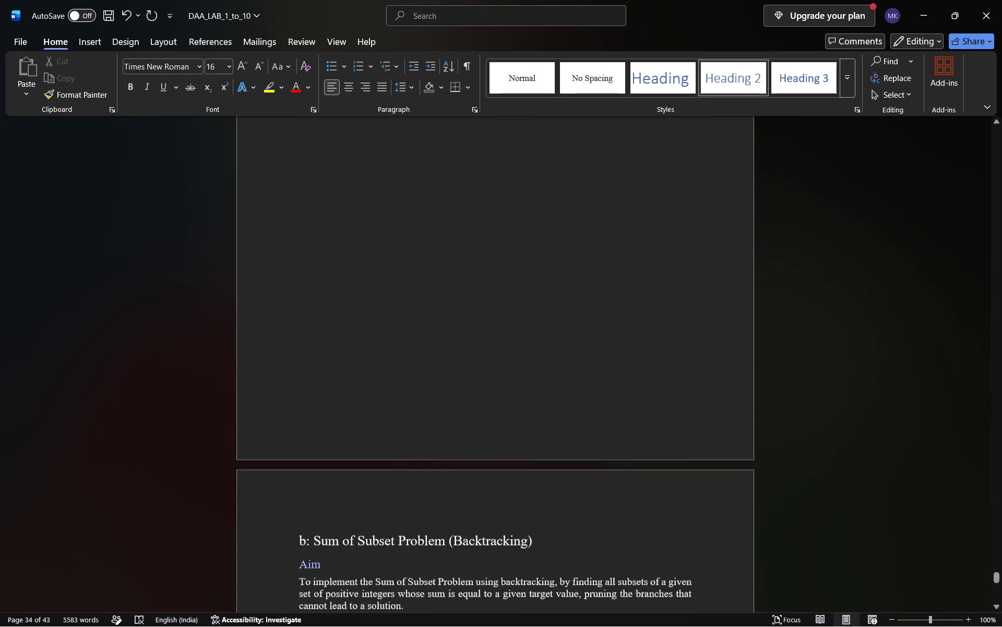
{"action": "scroll", "coordinate": [399, 316], "scroll_direction": "down", "scroll_amount": 13}
{"action": "scroll", "coordinate": [405, 312], "scroll_direction": "down", "scroll_amount": 20}
{"action": "scroll", "coordinate": [405, 312], "scroll_direction": "down", "scroll_amount": 19}
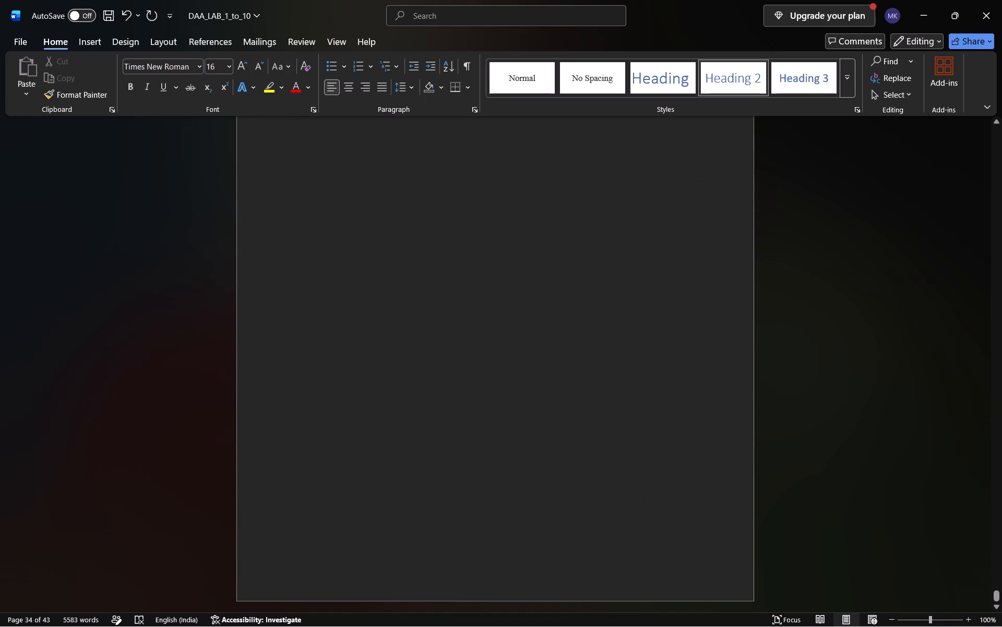
{"action": "scroll", "coordinate": [405, 313], "scroll_direction": "down", "scroll_amount": 11}
Close the DAA_LAB_1_to_10 document and discard its unsaved changes.
{"action": "left_click", "coordinate": [1001, 0]}
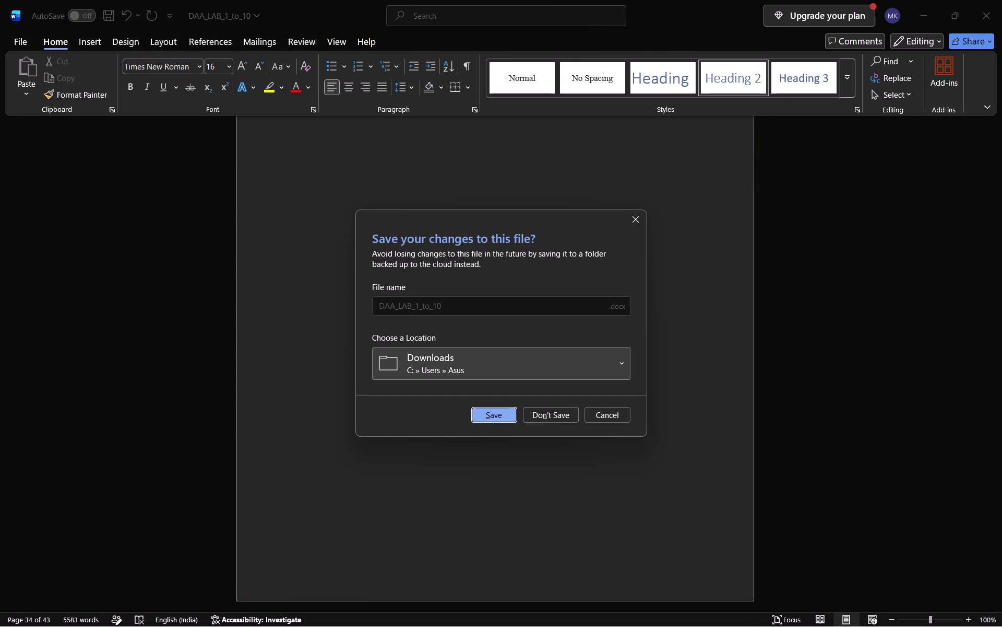
{"action": "left_click", "coordinate": [552, 411]}
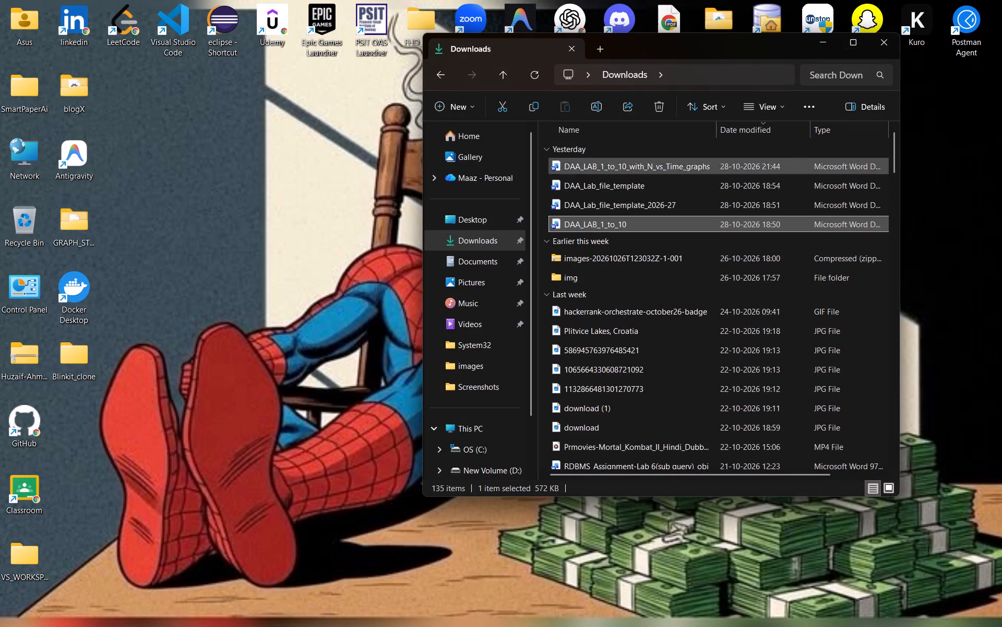
Reopen DAA_LAB_1_to_10 from the Downloads folder and look through its pages from the Lab 1 program to the last page.
{"action": "double_click", "coordinate": [636, 225]}
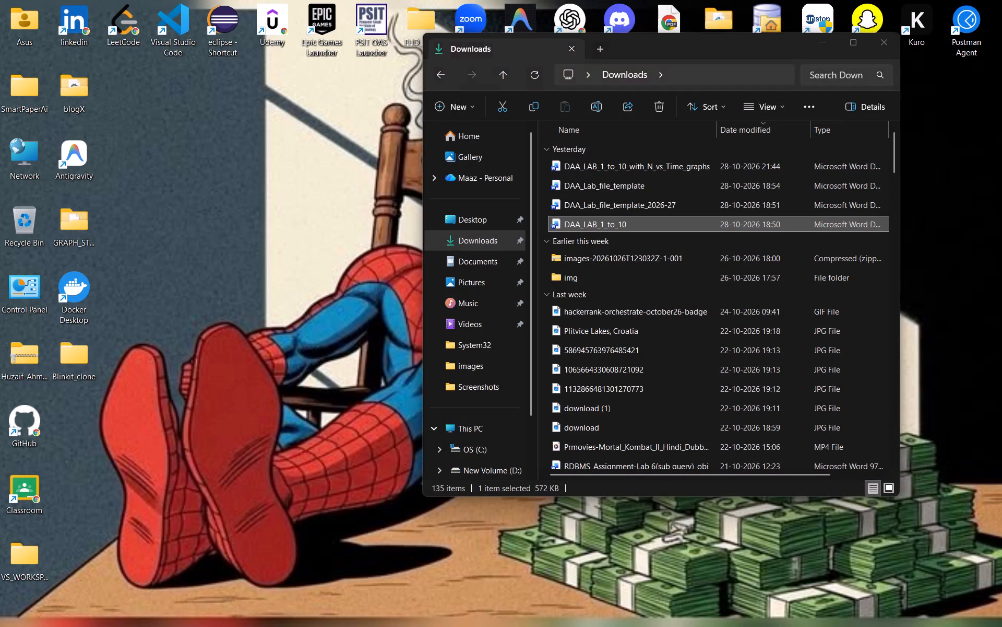
{"action": "scroll", "coordinate": [636, 225], "scroll_direction": "down", "scroll_amount": 13}
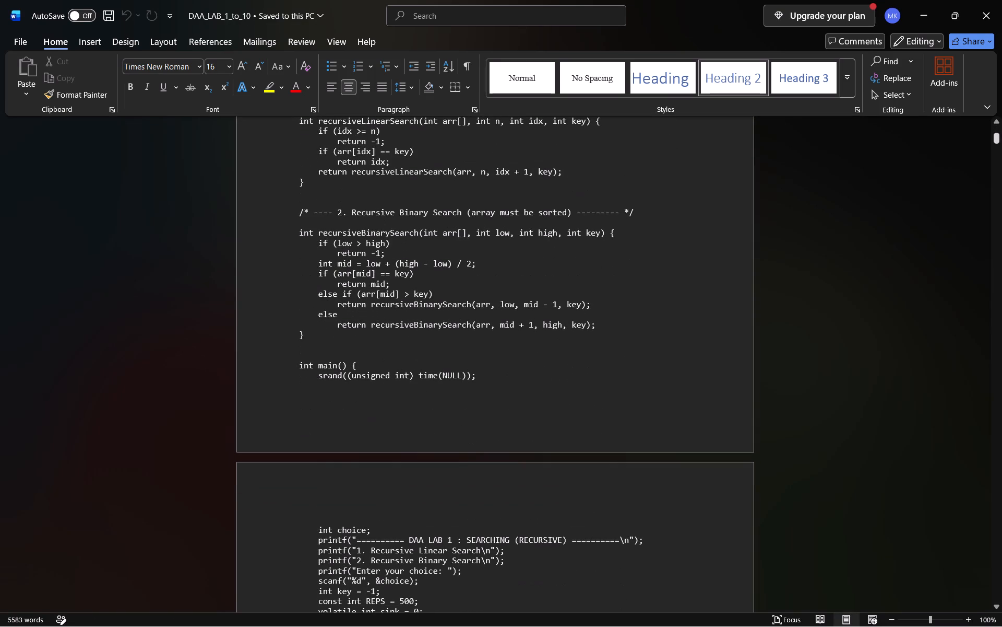
{"action": "left_click_drag", "start_coordinate": [995, 138], "coordinate": [996, 158]}
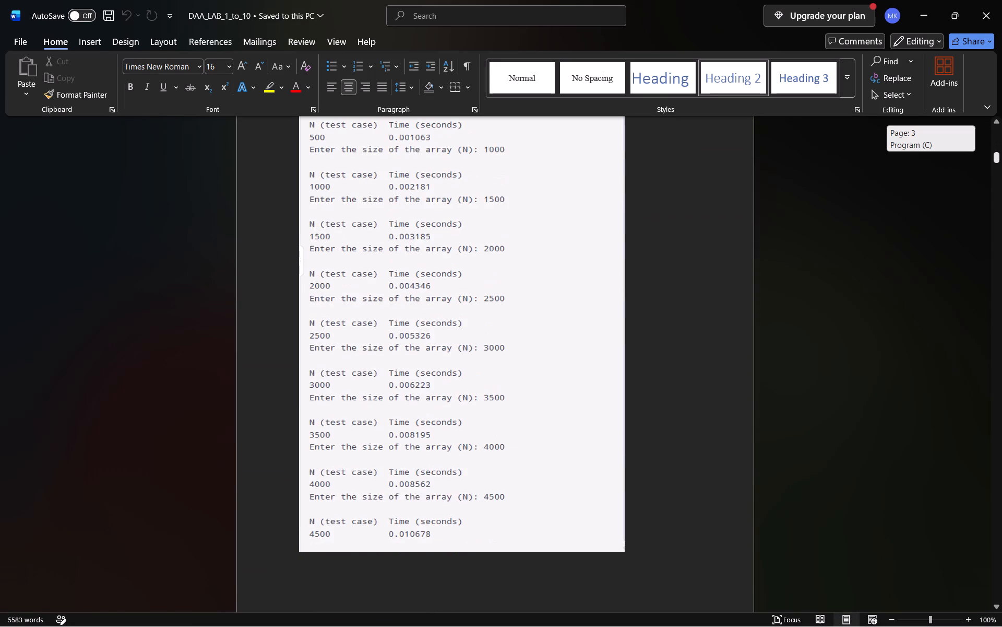
{"action": "left_click_drag", "start_coordinate": [996, 158], "coordinate": [1000, 185]}
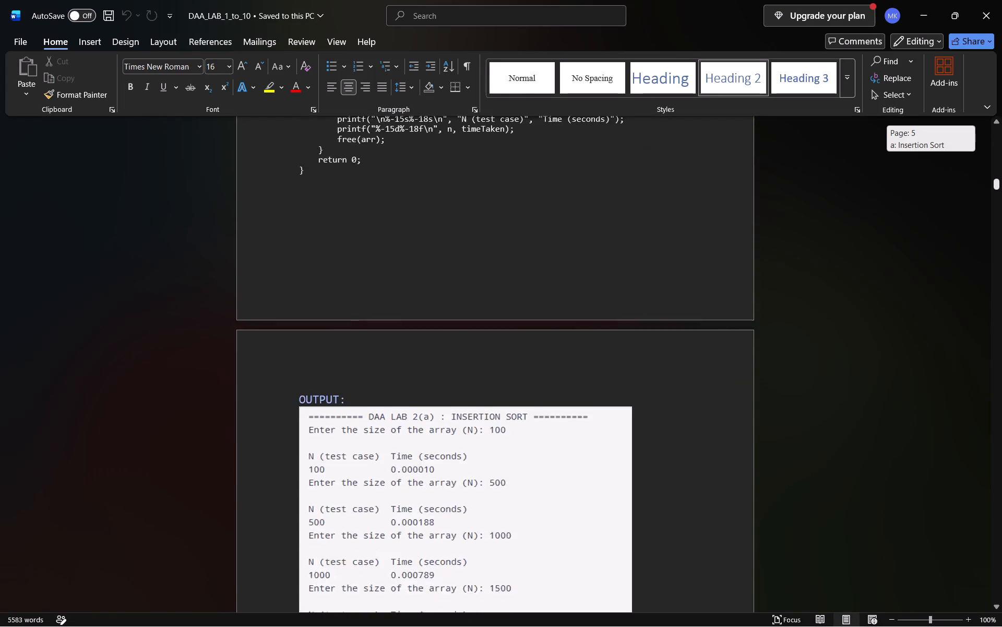
{"action": "left_click_drag", "start_coordinate": [1000, 185], "coordinate": [1000, 239]}
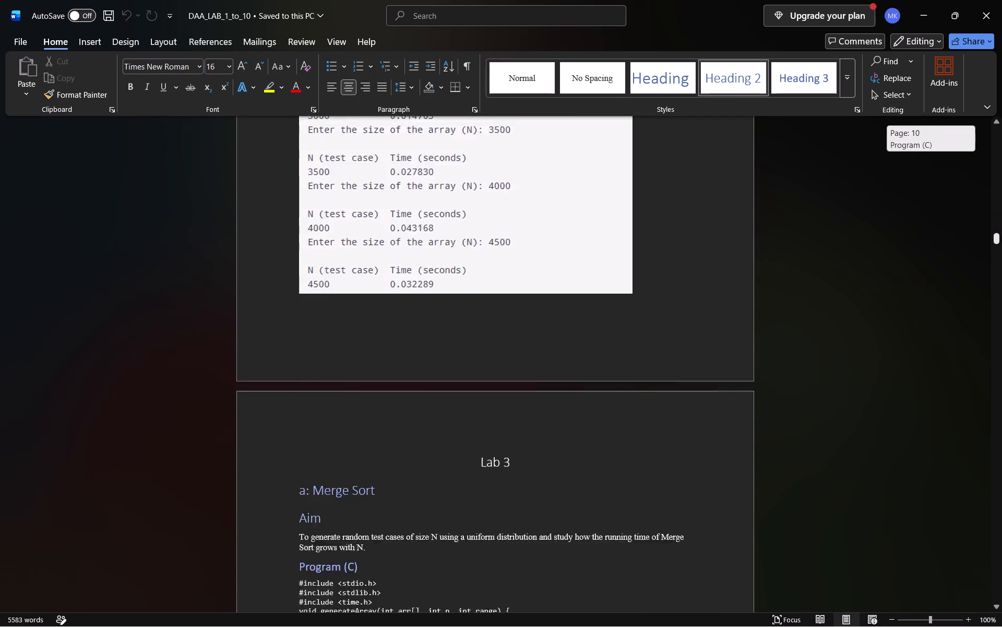
{"action": "left_click_drag", "start_coordinate": [1000, 239], "coordinate": [1001, 626]}
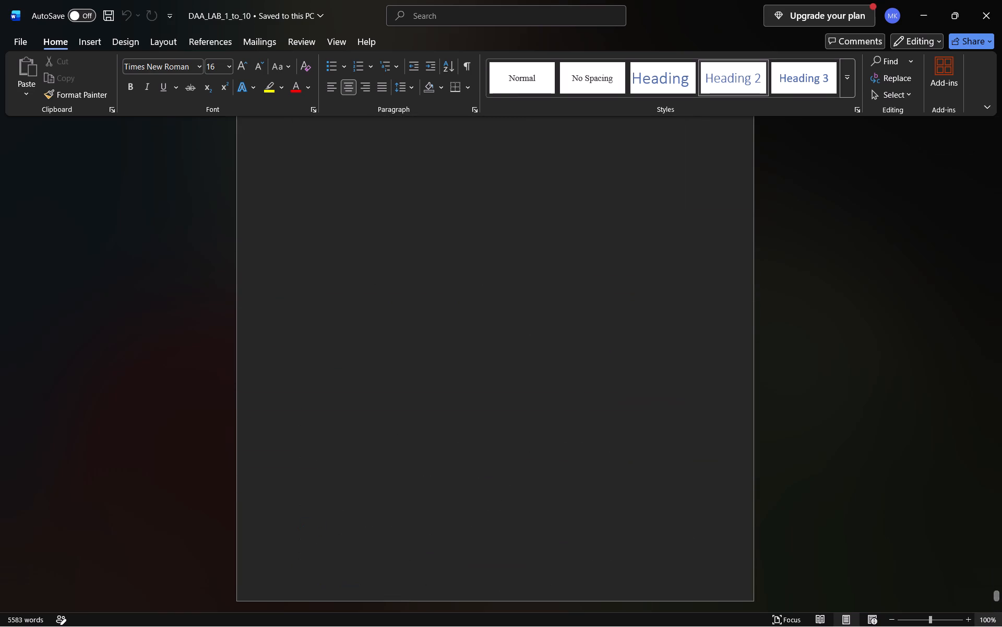
{"action": "left_click", "coordinate": [654, 394]}
Close the DAA_LAB_1_to_10 document and the Downloads folder window.
{"action": "left_click", "coordinate": [1001, 0]}
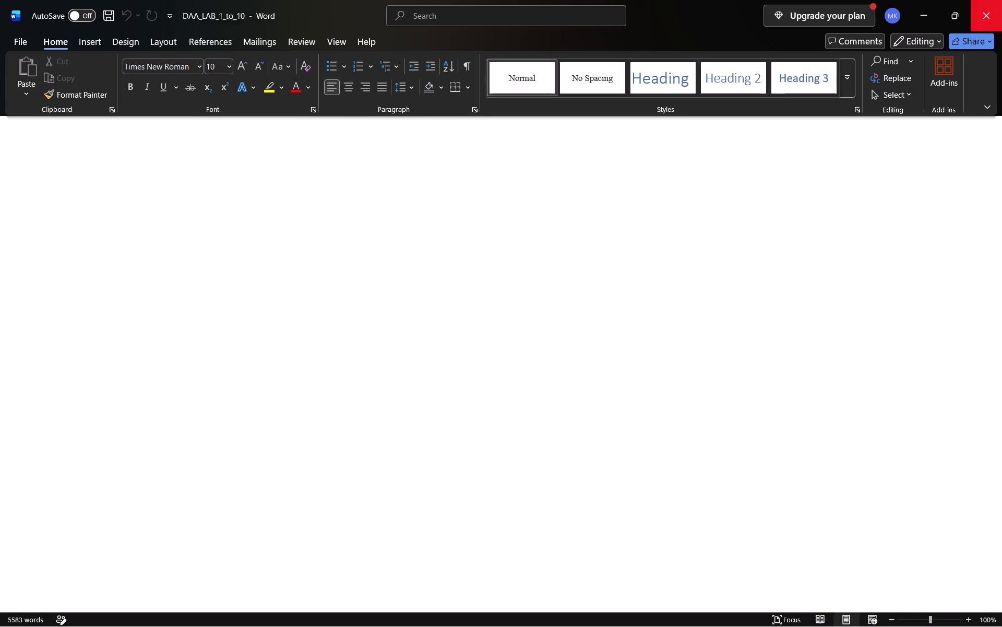
{"action": "left_click", "coordinate": [887, 41]}
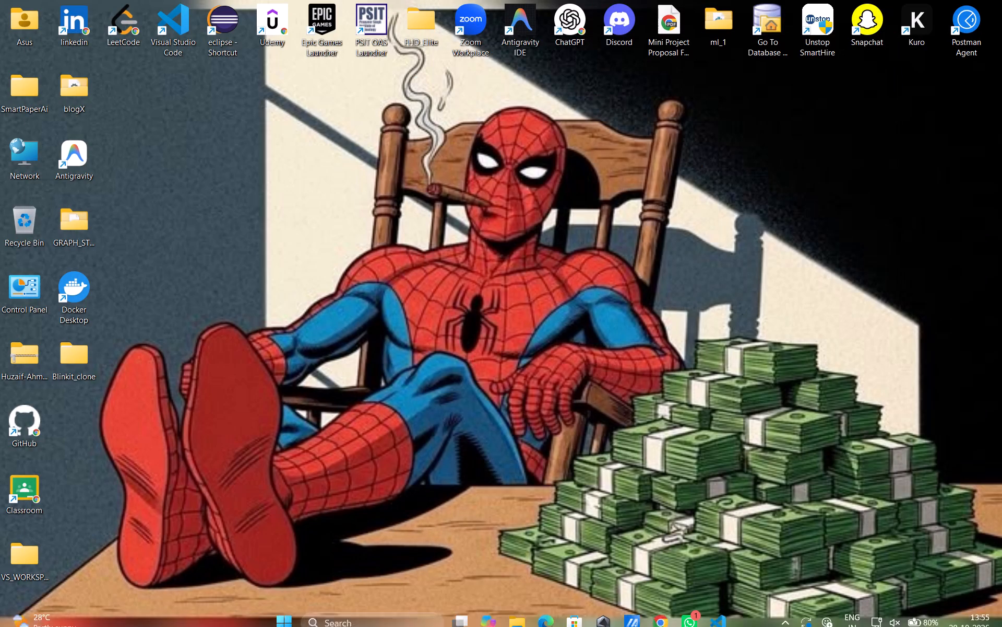
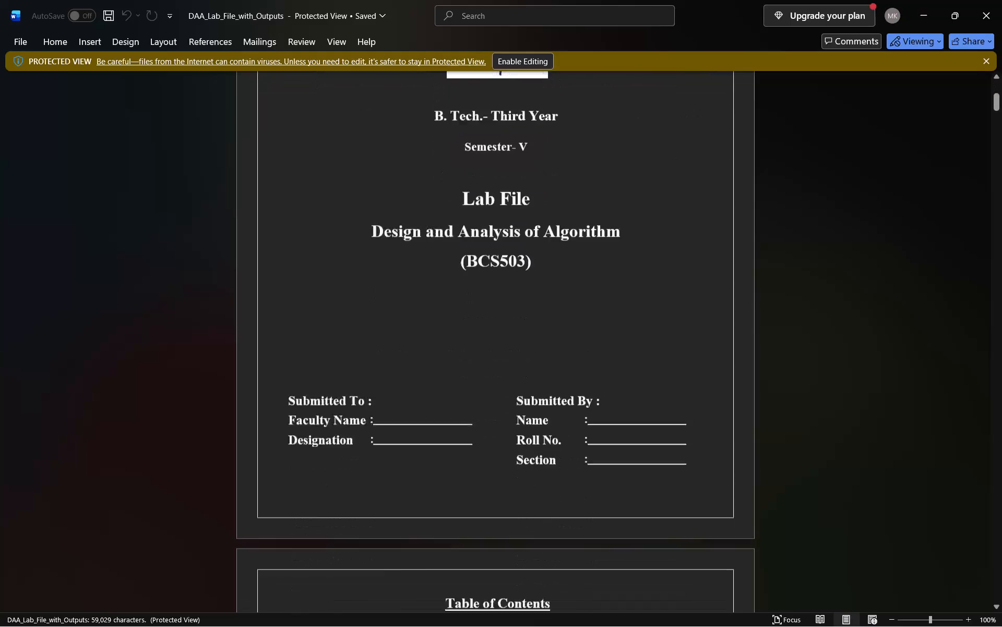
Look through DAA_Lab_File_with_Outputs from the cover page and table of contents to the Experiment 1 recursive search program and output.
{"action": "scroll", "coordinate": [684, 378], "scroll_direction": "down", "scroll_amount": 16}
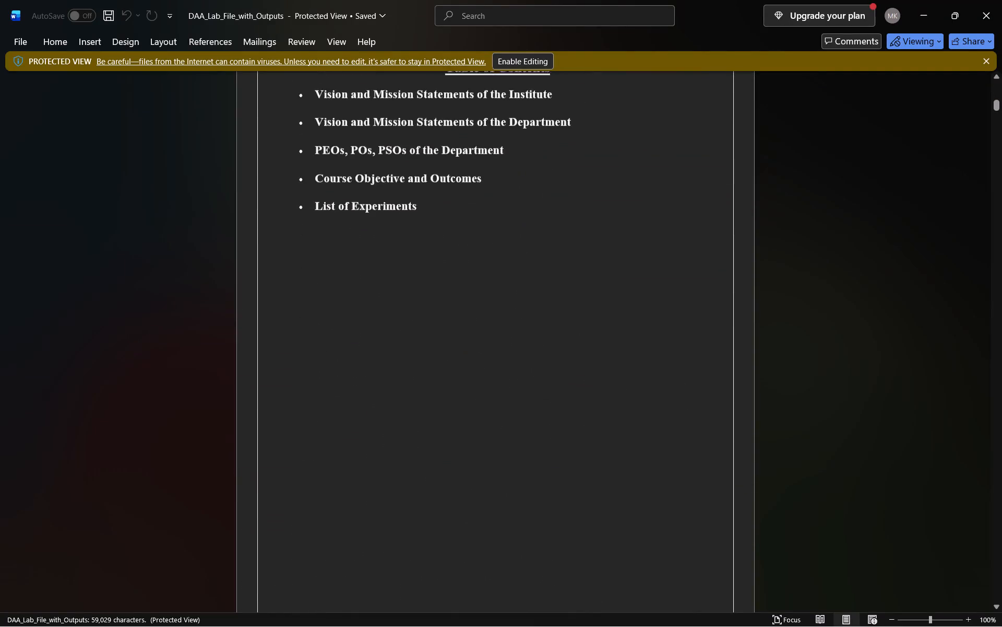
{"action": "scroll", "coordinate": [684, 378], "scroll_direction": "down", "scroll_amount": 20}
{"action": "scroll", "coordinate": [684, 378], "scroll_direction": "down", "scroll_amount": 20}
{"action": "scroll", "coordinate": [684, 378], "scroll_direction": "down", "scroll_amount": 20}
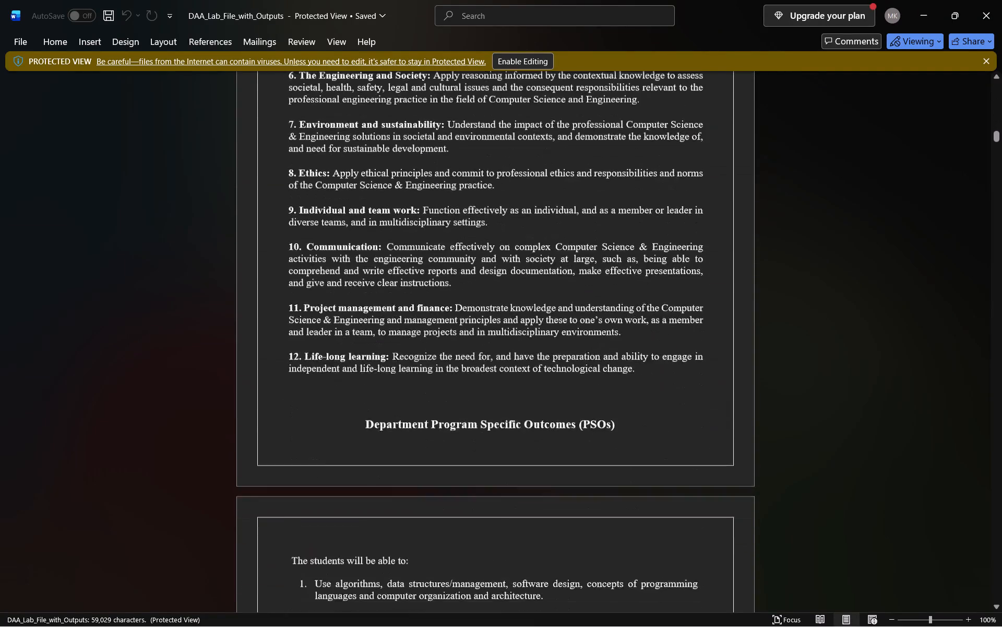
{"action": "scroll", "coordinate": [687, 377], "scroll_direction": "down", "scroll_amount": 20}
{"action": "scroll", "coordinate": [687, 377], "scroll_direction": "down", "scroll_amount": 20}
{"action": "scroll", "coordinate": [687, 377], "scroll_direction": "down", "scroll_amount": 20}
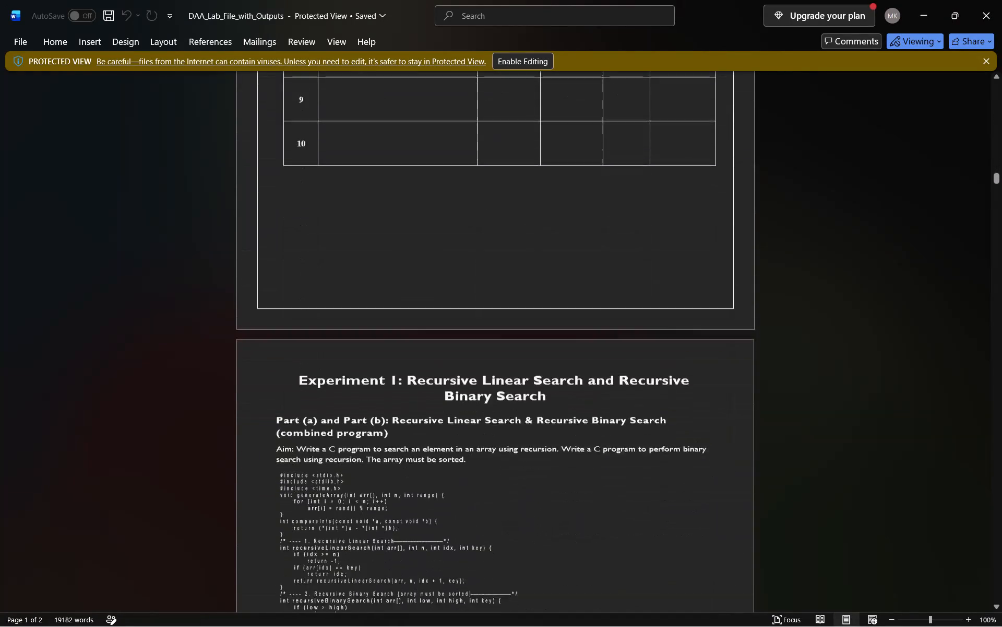
{"action": "scroll", "coordinate": [686, 379], "scroll_direction": "down", "scroll_amount": 20}
{"action": "scroll", "coordinate": [686, 379], "scroll_direction": "down", "scroll_amount": 11}
{"action": "scroll", "coordinate": [685, 381], "scroll_direction": "up", "scroll_amount": 12}
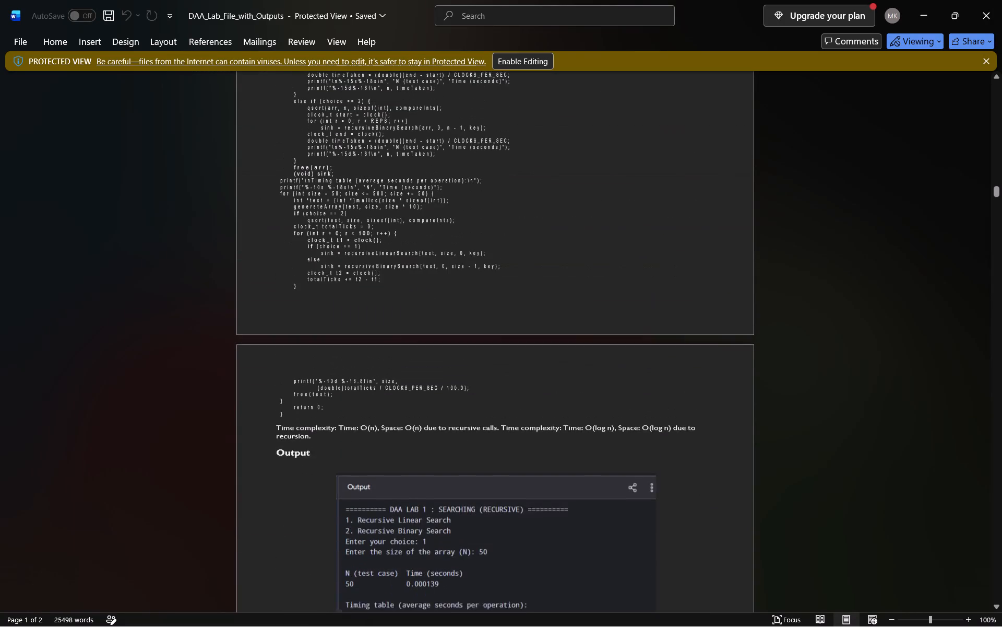
{"action": "scroll", "coordinate": [685, 381], "scroll_direction": "up", "scroll_amount": 6}
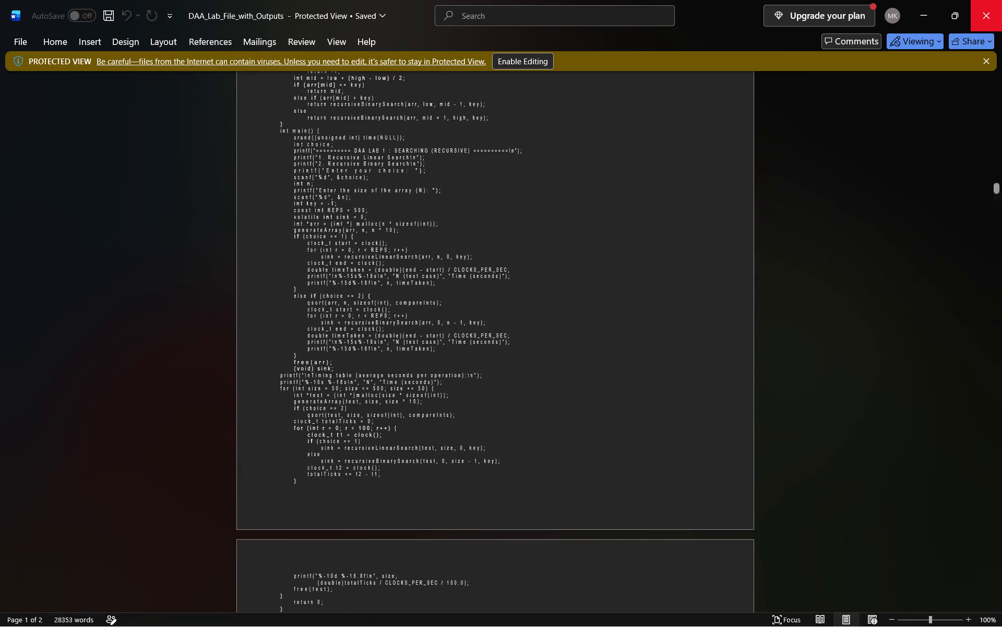
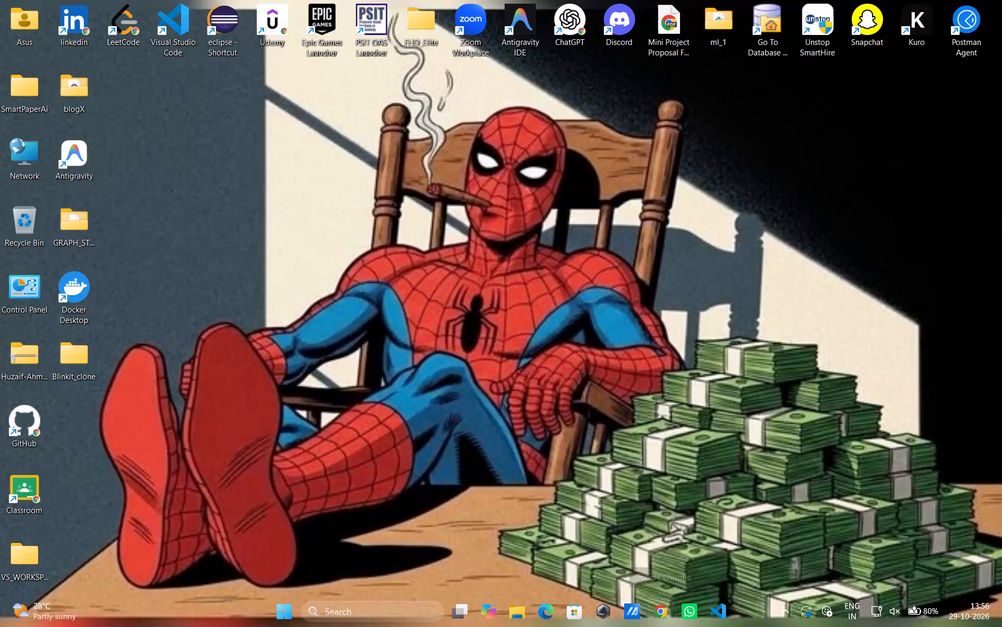
In Chrome, search the web for doc to pdf and open iLovePDF's Word to PDF converter.
{"action": "left_click", "coordinate": [658, 334]}
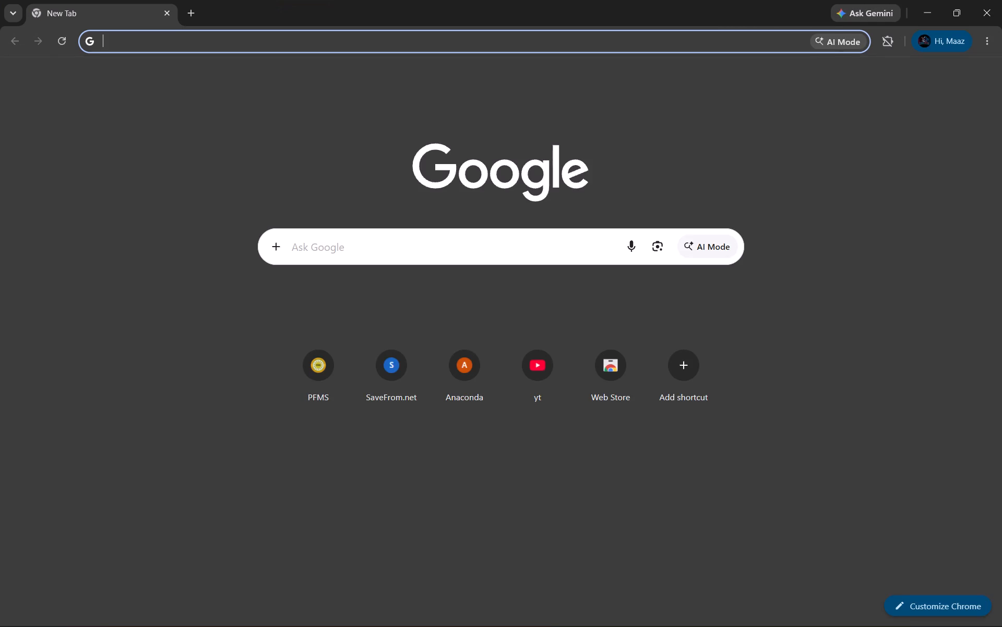
{"action": "type", "text": "doc"}
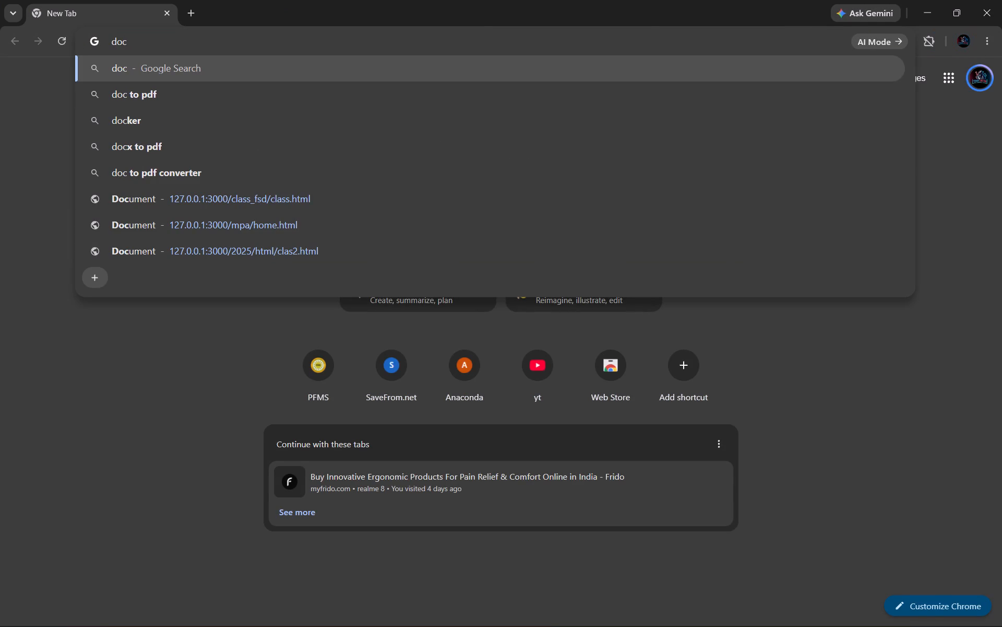
{"action": "key", "text": "Down"}
{"action": "key", "text": "Return"}
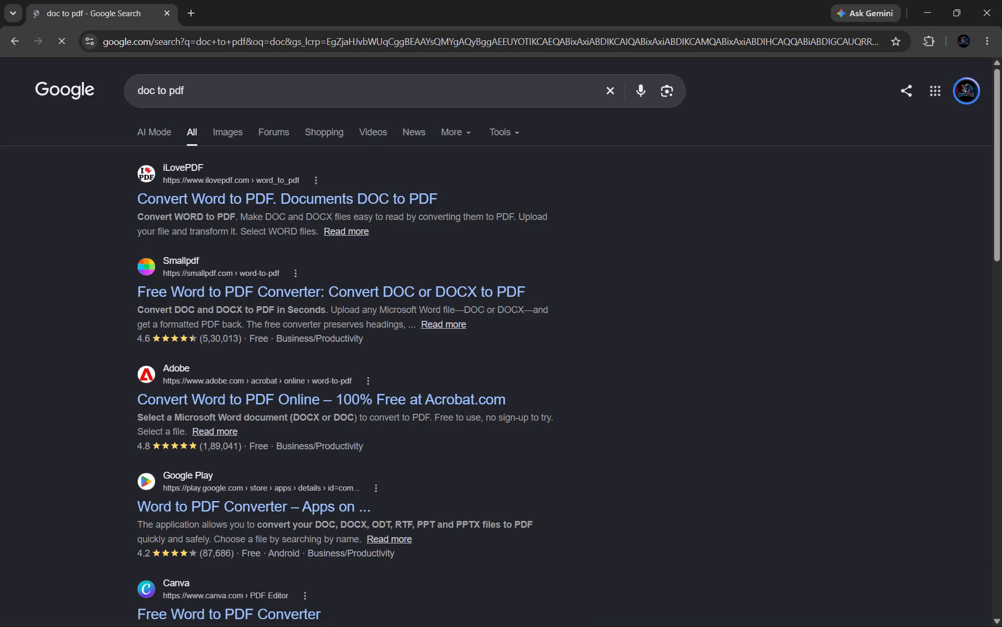
{"action": "left_click", "coordinate": [284, 193]}
{"action": "left_click", "coordinate": [444, 228]}
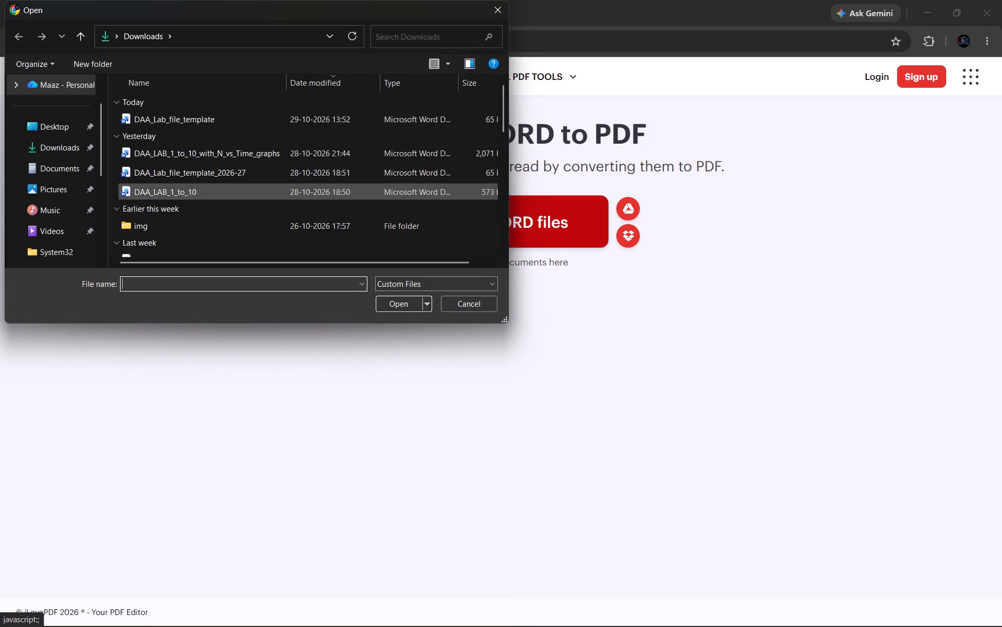
{"action": "left_click", "coordinate": [197, 125]}
{"action": "left_click", "coordinate": [391, 302]}
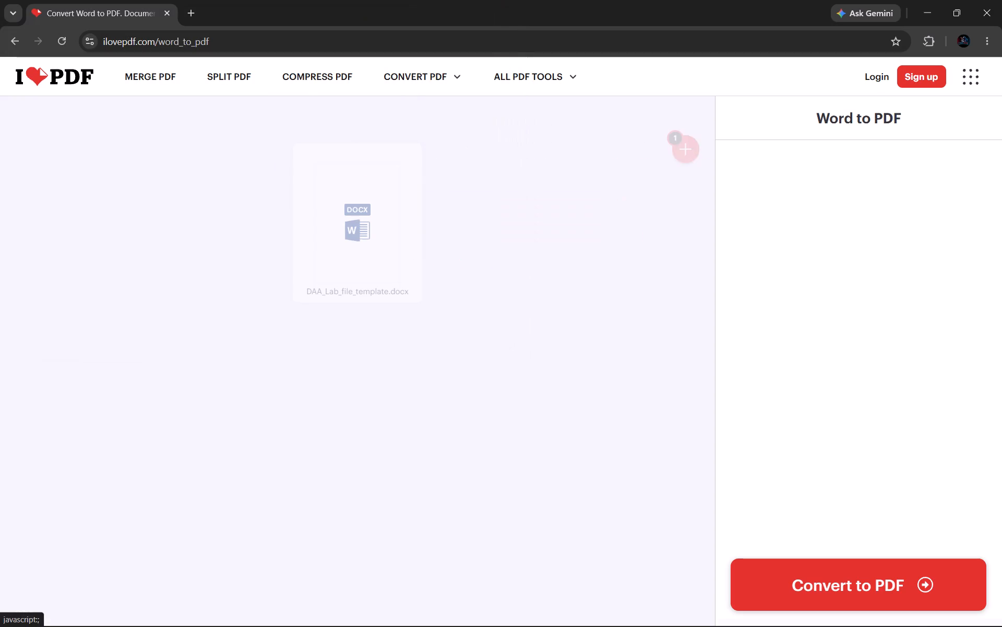
{"action": "left_click", "coordinate": [825, 590]}
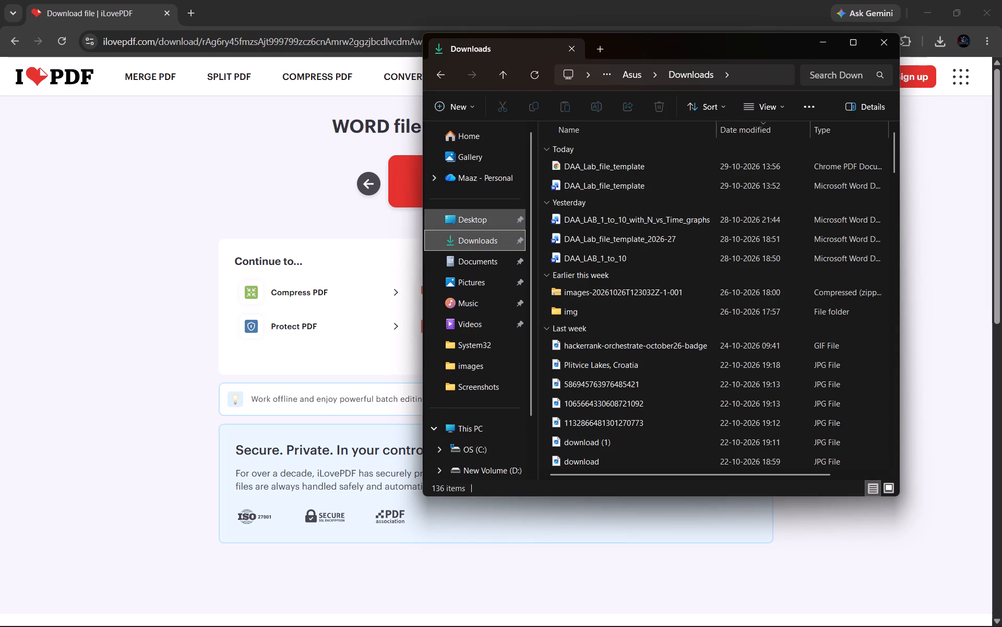
{"action": "left_click", "coordinate": [882, 41]}
Look through the DAA_Lab_file_template PDF from the cover page to the index table, and close the browser.
{"action": "left_click", "coordinate": [938, 40]}
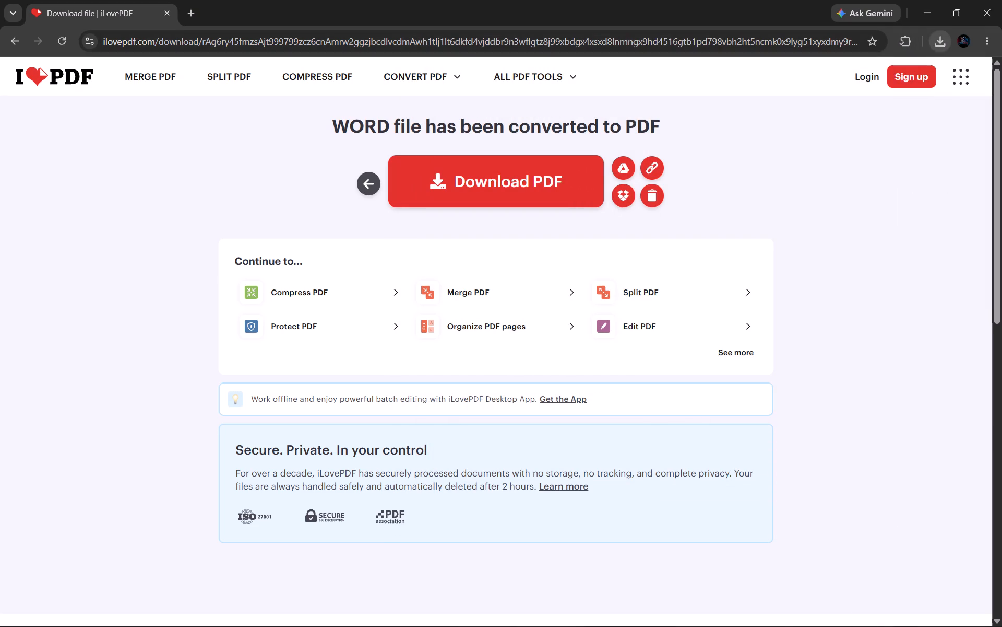
{"action": "left_click", "coordinate": [926, 97]}
{"action": "scroll", "coordinate": [763, 230], "scroll_direction": "down", "scroll_amount": 2}
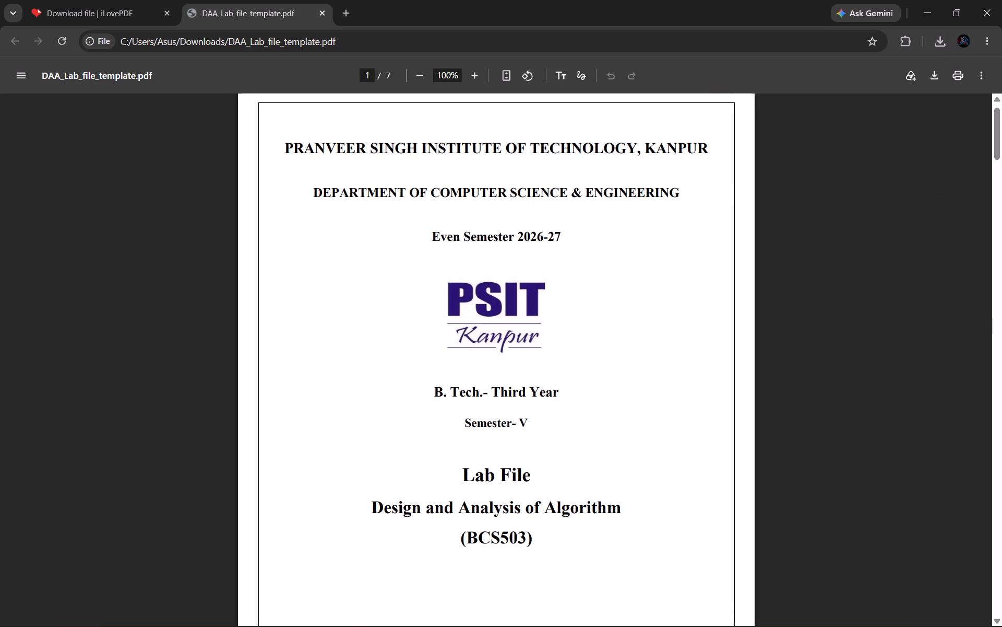
{"action": "scroll", "coordinate": [763, 230], "scroll_direction": "down", "scroll_amount": 5}
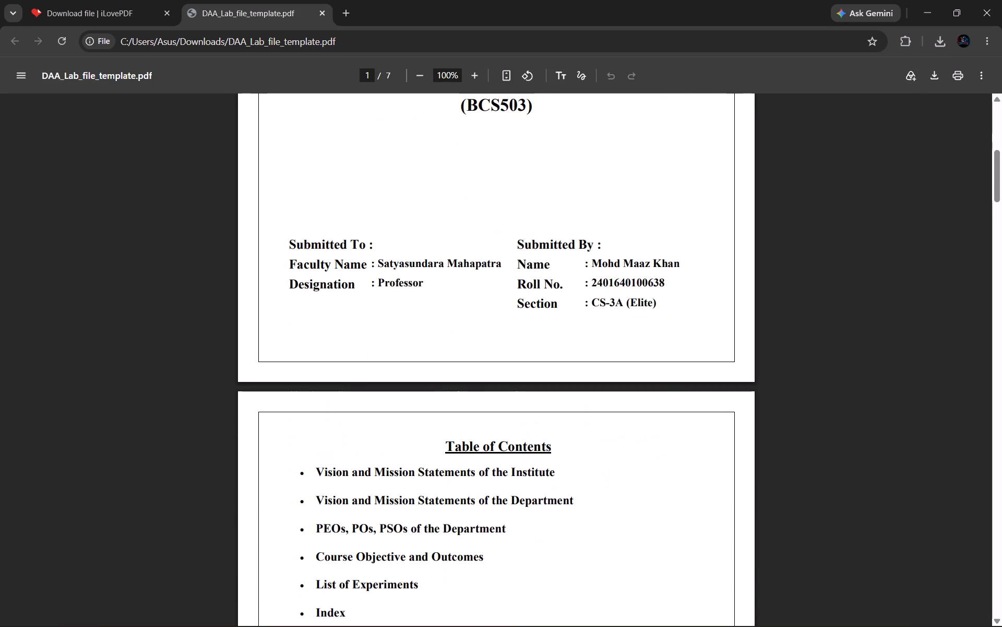
{"action": "scroll", "coordinate": [763, 230], "scroll_direction": "down", "scroll_amount": 3}
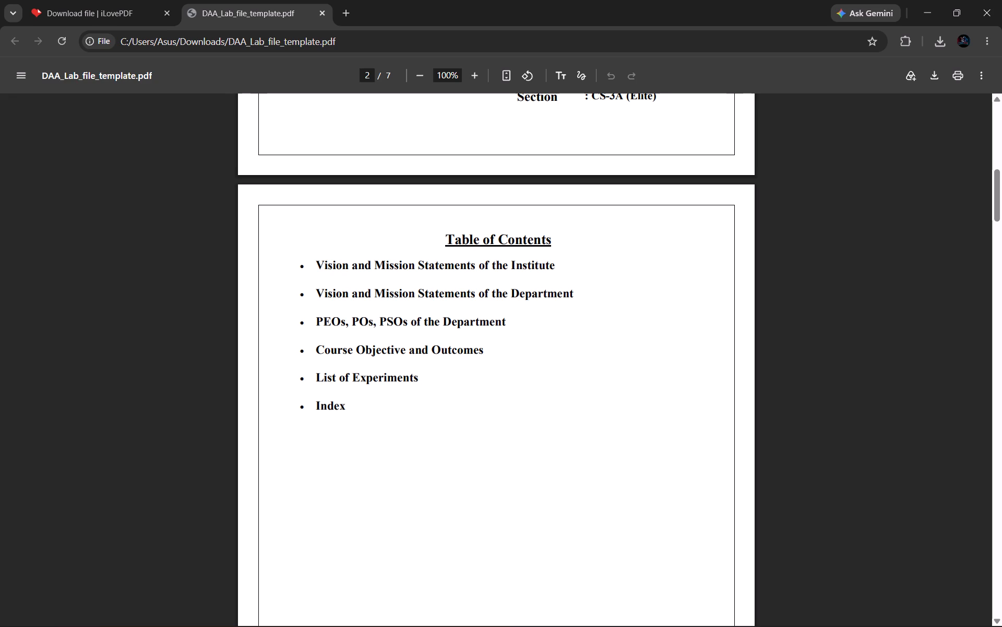
{"action": "scroll", "coordinate": [763, 230], "scroll_direction": "down", "scroll_amount": 8}
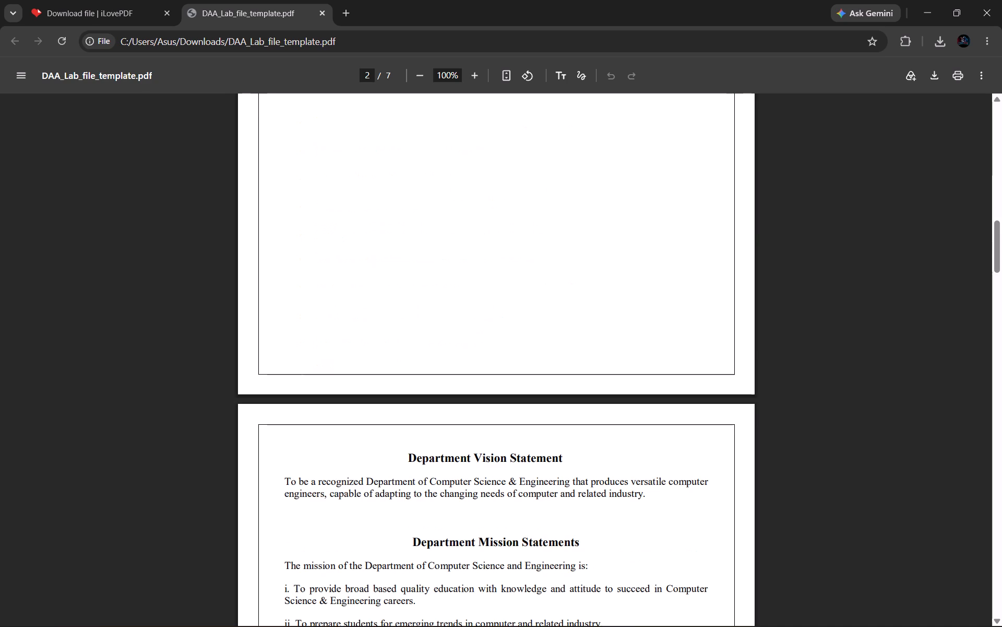
{"action": "scroll", "coordinate": [763, 230], "scroll_direction": "down", "scroll_amount": 17}
{"action": "scroll", "coordinate": [763, 230], "scroll_direction": "down", "scroll_amount": 4}
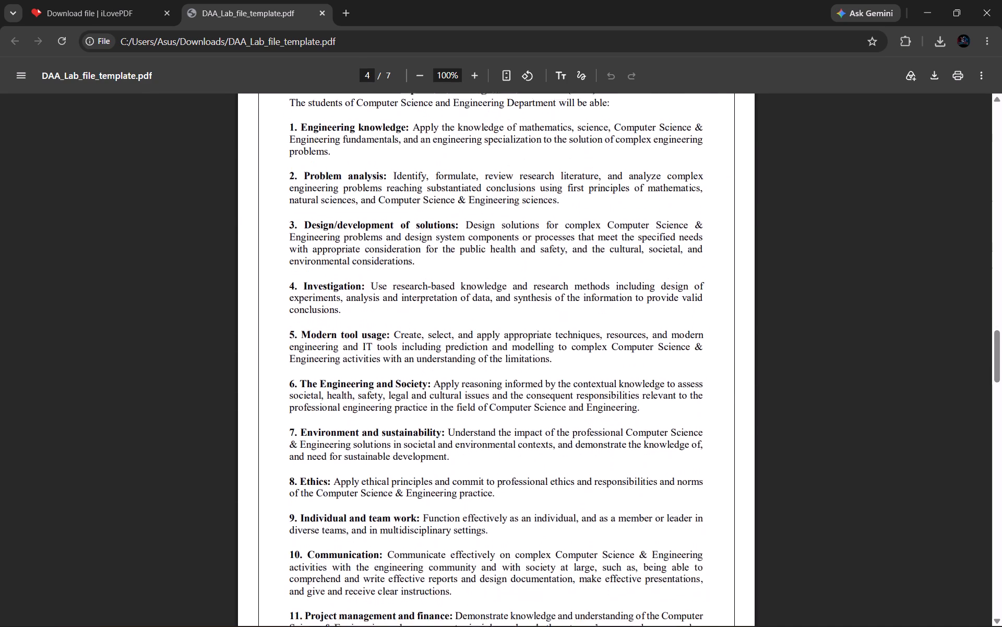
{"action": "scroll", "coordinate": [763, 230], "scroll_direction": "down", "scroll_amount": 18}
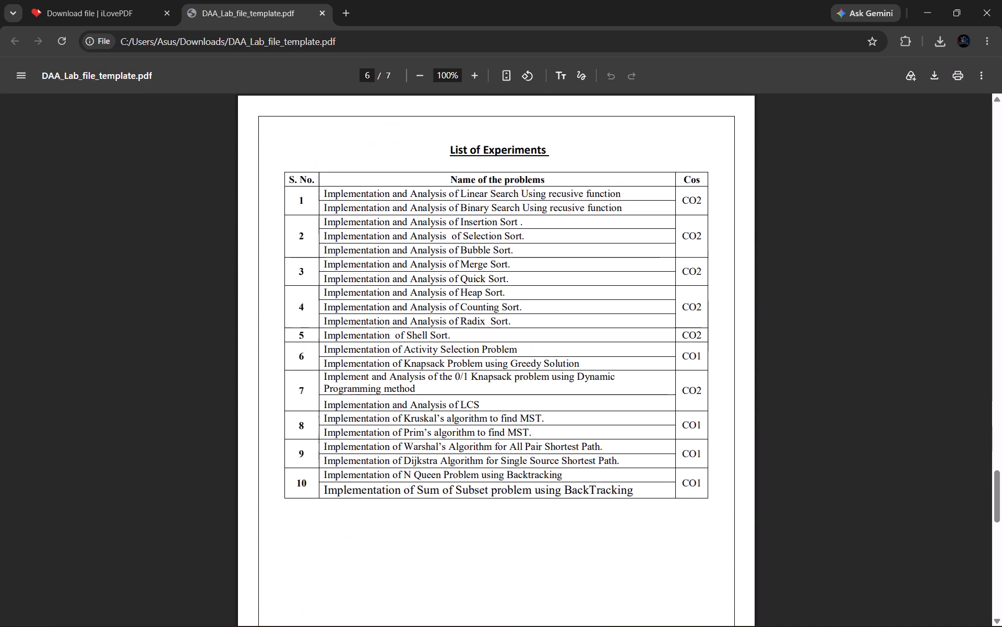
{"action": "scroll", "coordinate": [763, 230], "scroll_direction": "down", "scroll_amount": 11}
{"action": "scroll", "coordinate": [763, 230], "scroll_direction": "down", "scroll_amount": 15}
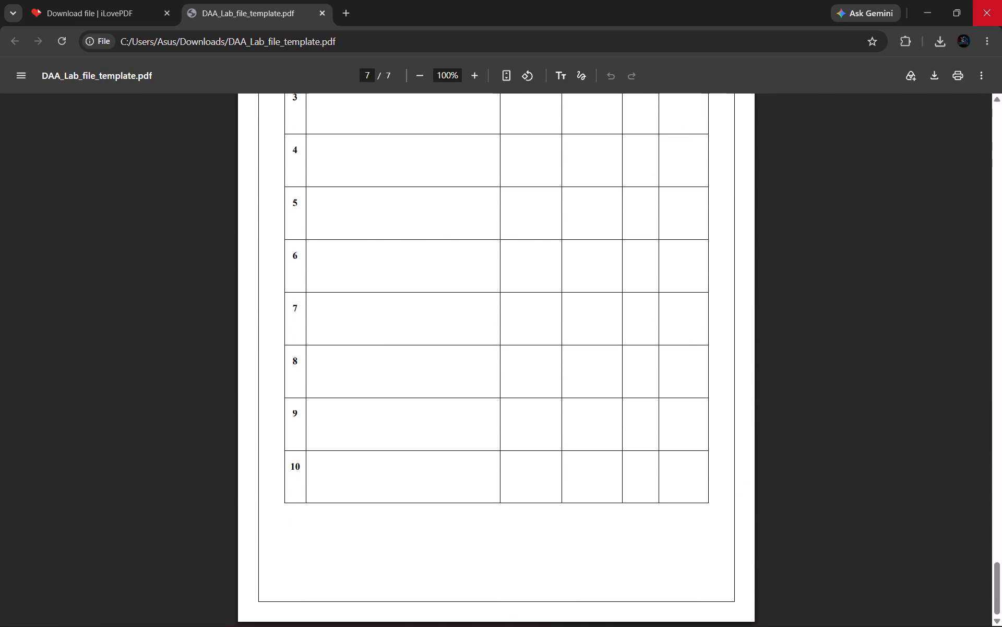
{"action": "left_click", "coordinate": [1001, 0]}
Reopen Chrome, restore the closed tabs and return to the iLovePDF download page.
{"action": "left_click", "coordinate": [662, 607]}
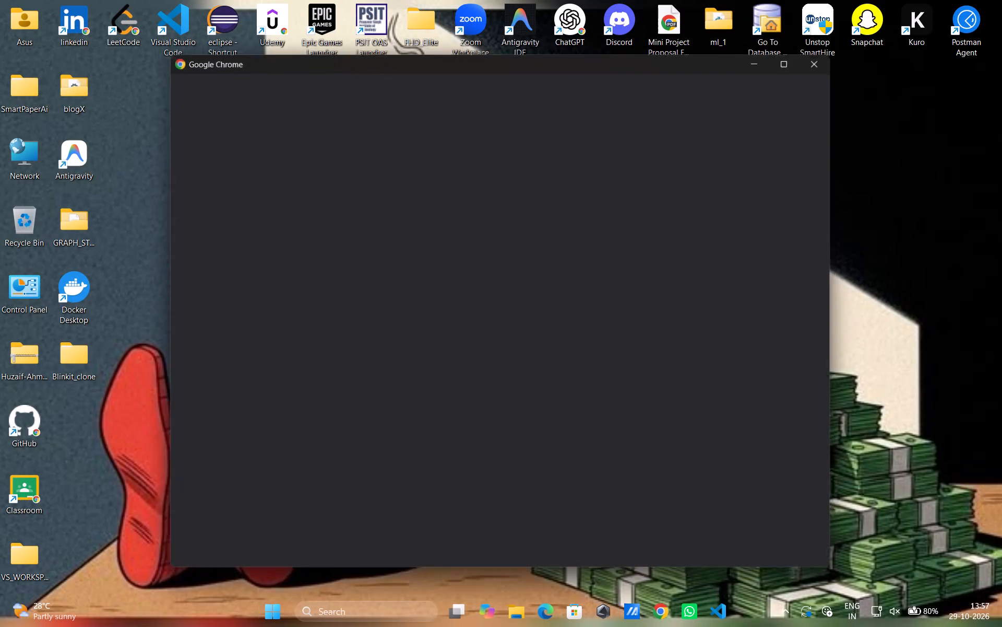
{"action": "left_click", "coordinate": [683, 320]}
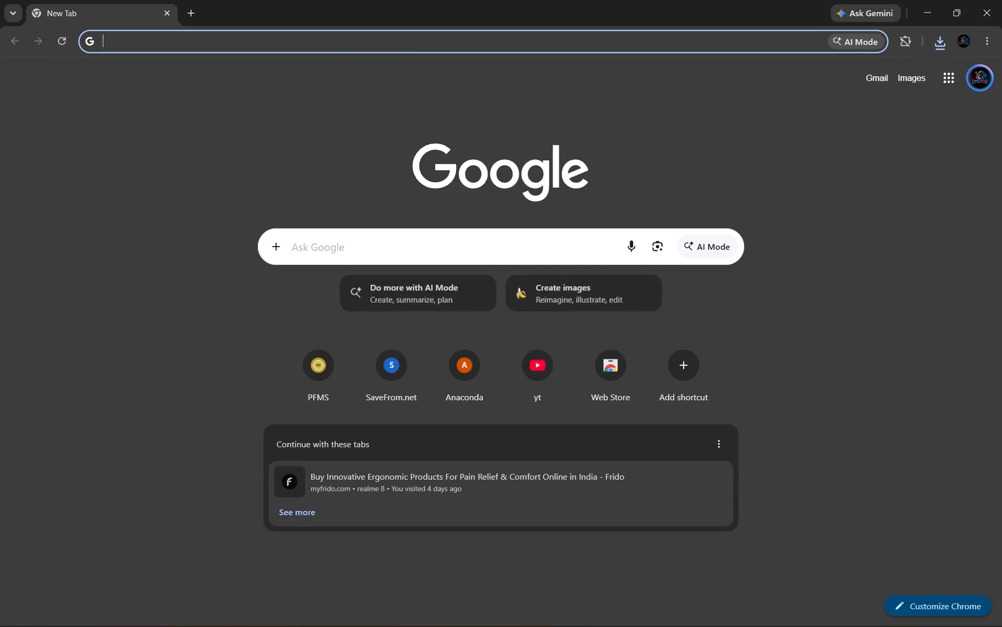
{"action": "key", "text": "ctrl+shift+t"}
{"action": "left_click", "coordinate": [35, 1]}
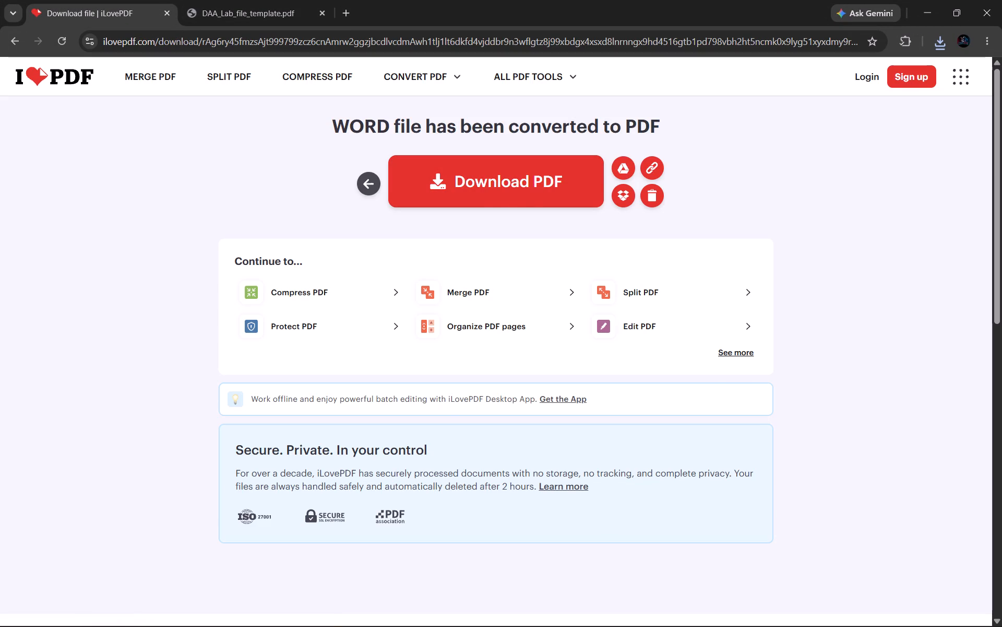
Convert the DAA_LAB_1_to_10 Word document to PDF and save it in Downloads as DAA_LAB_1_to_10.
{"action": "left_click", "coordinate": [4, 43]}
{"action": "left_click", "coordinate": [454, 207]}
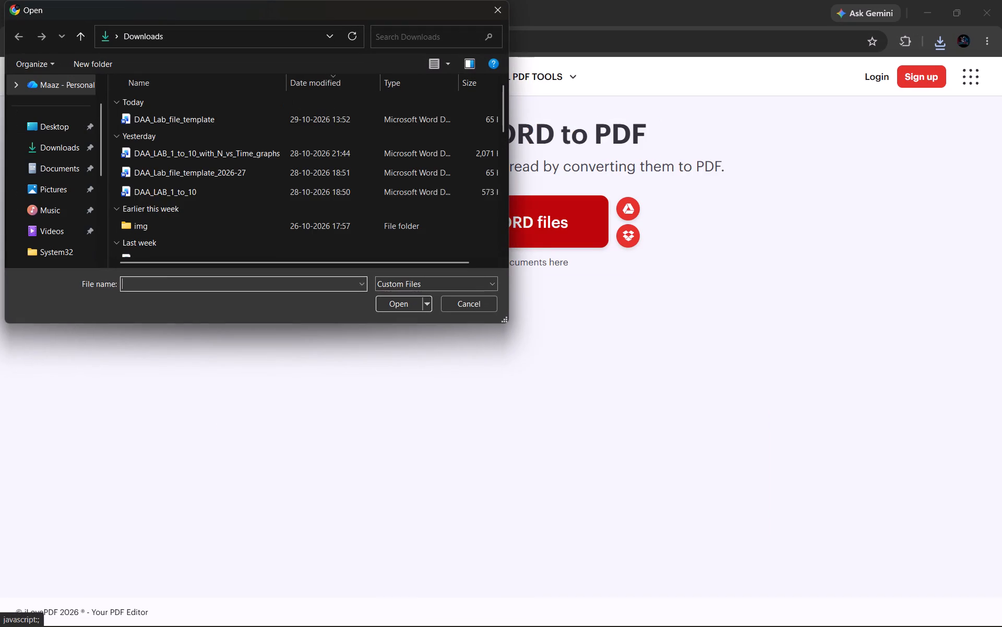
{"action": "left_click", "coordinate": [264, 183]}
{"action": "left_click", "coordinate": [396, 307]}
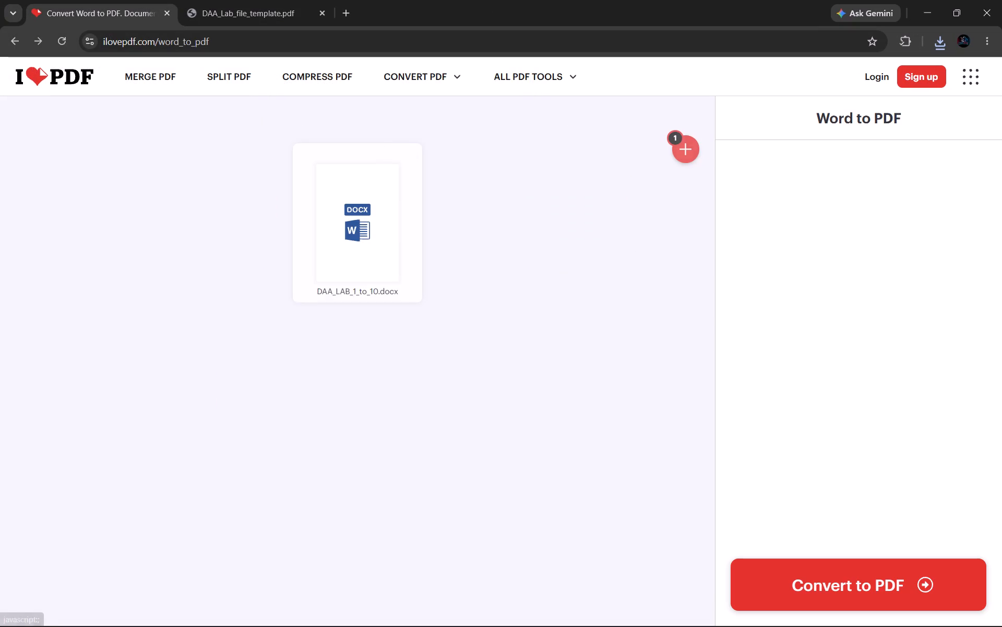
{"action": "left_click", "coordinate": [865, 574]}
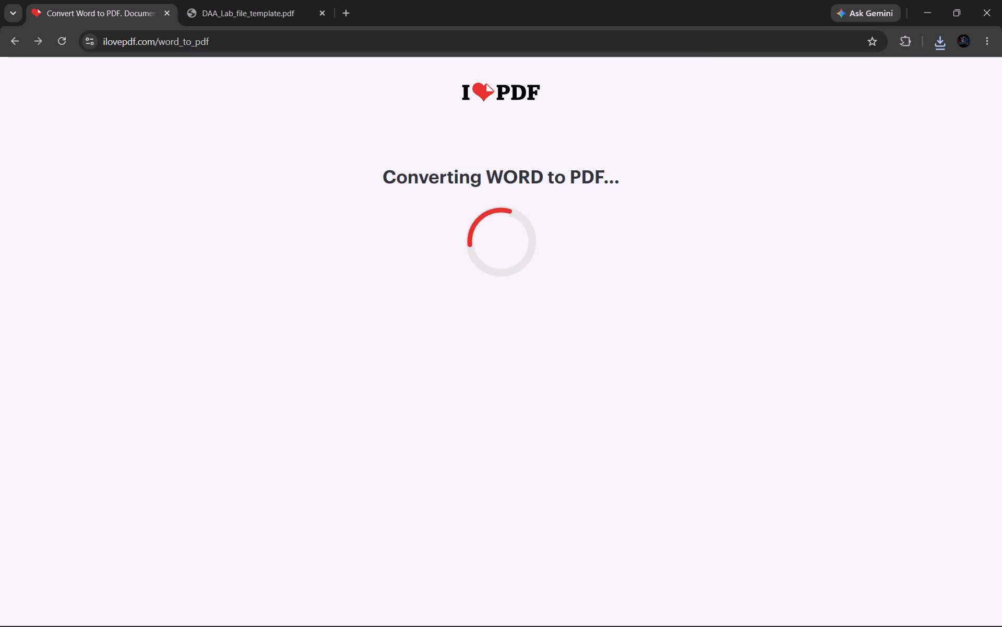
{"action": "left_click", "coordinate": [542, 181]}
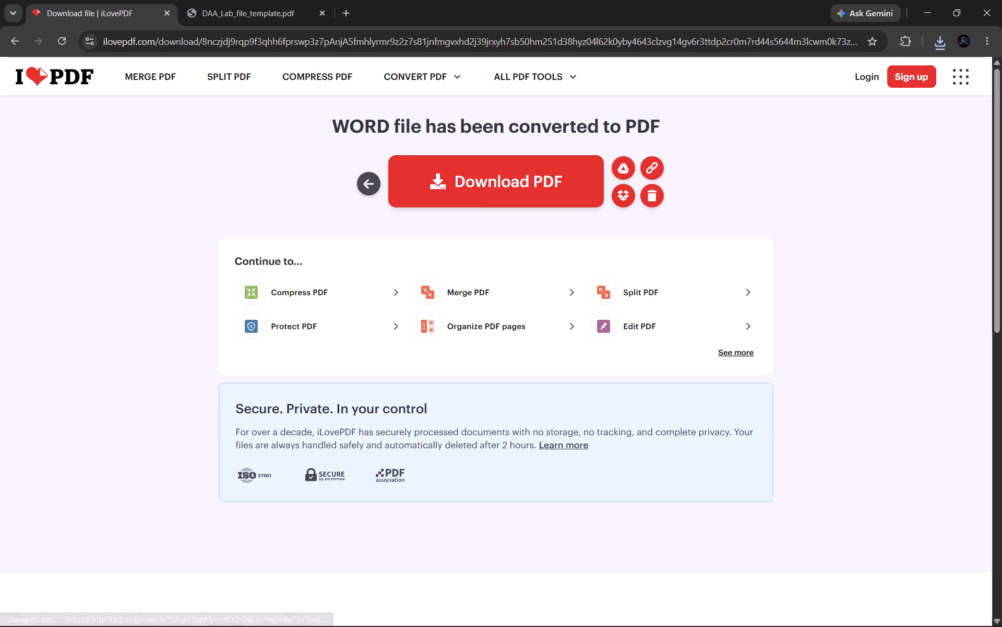
{"action": "left_click", "coordinate": [49, 141]}
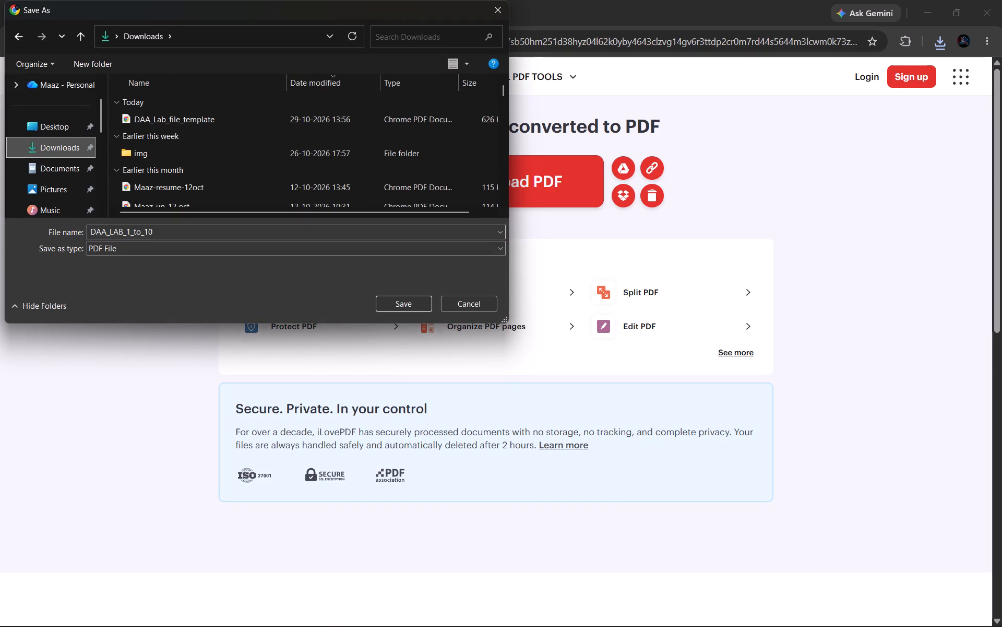
{"action": "left_click", "coordinate": [400, 306]}
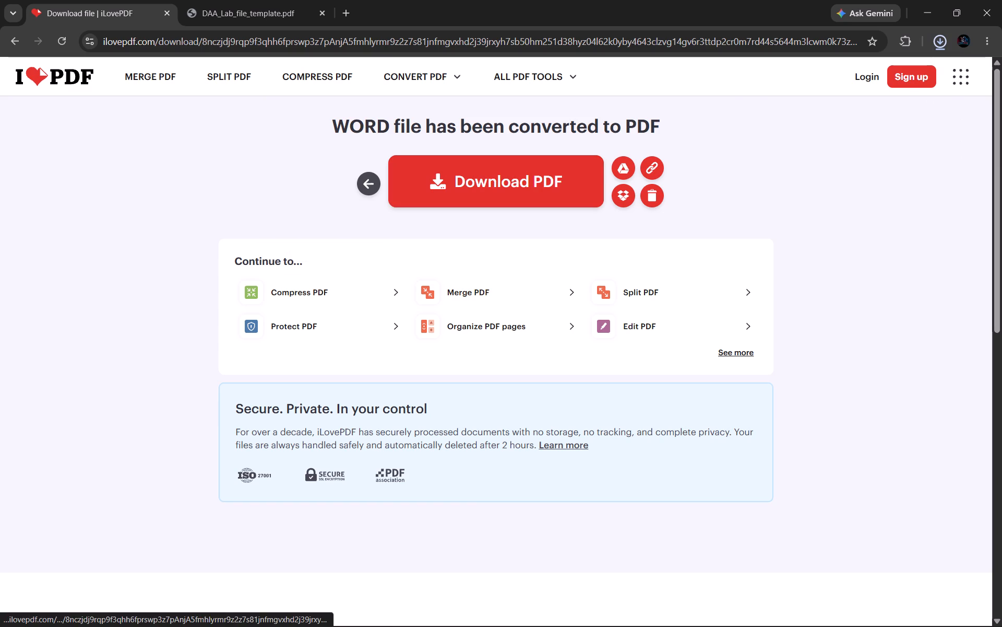
Look through the DAA_LAB_1_to_10 PDF from the Lab 1 recursive search program to the Selection Sort program.
{"action": "left_click", "coordinate": [932, 68]}
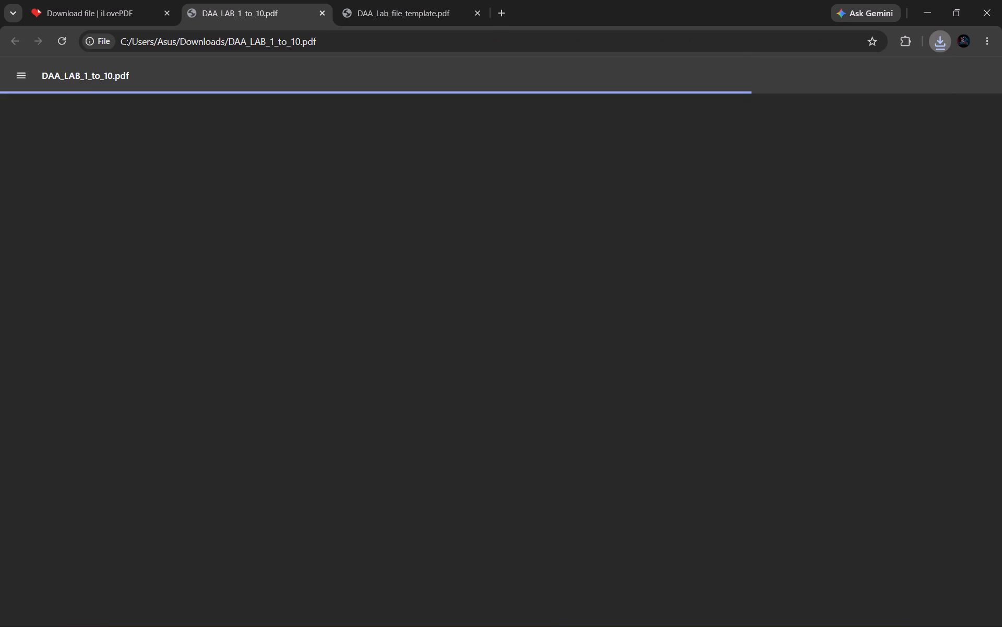
{"action": "scroll", "coordinate": [593, 227], "scroll_direction": "down", "scroll_amount": 1}
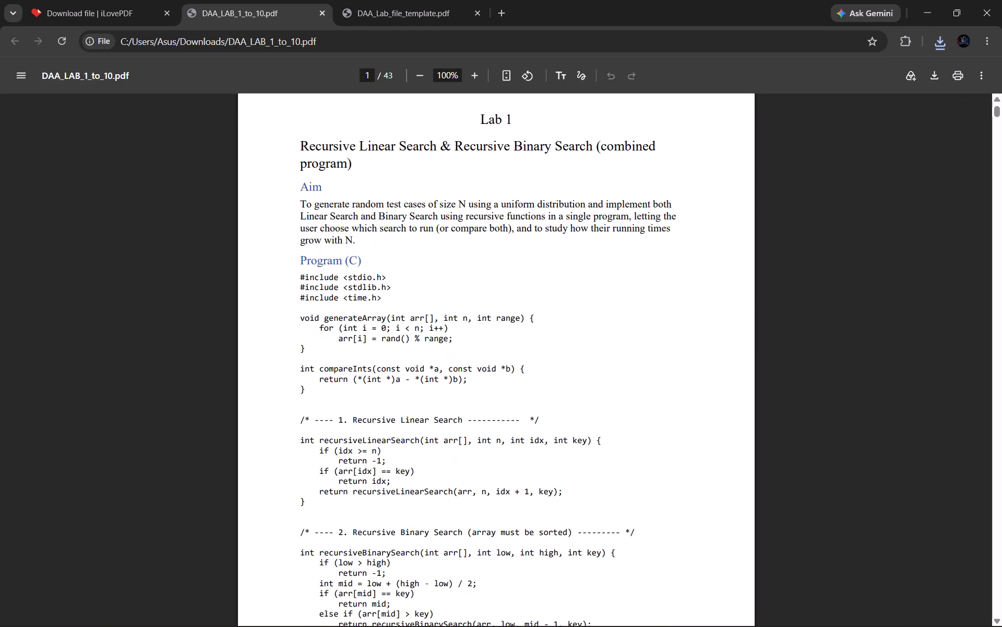
{"action": "scroll", "coordinate": [593, 227], "scroll_direction": "down", "scroll_amount": 11}
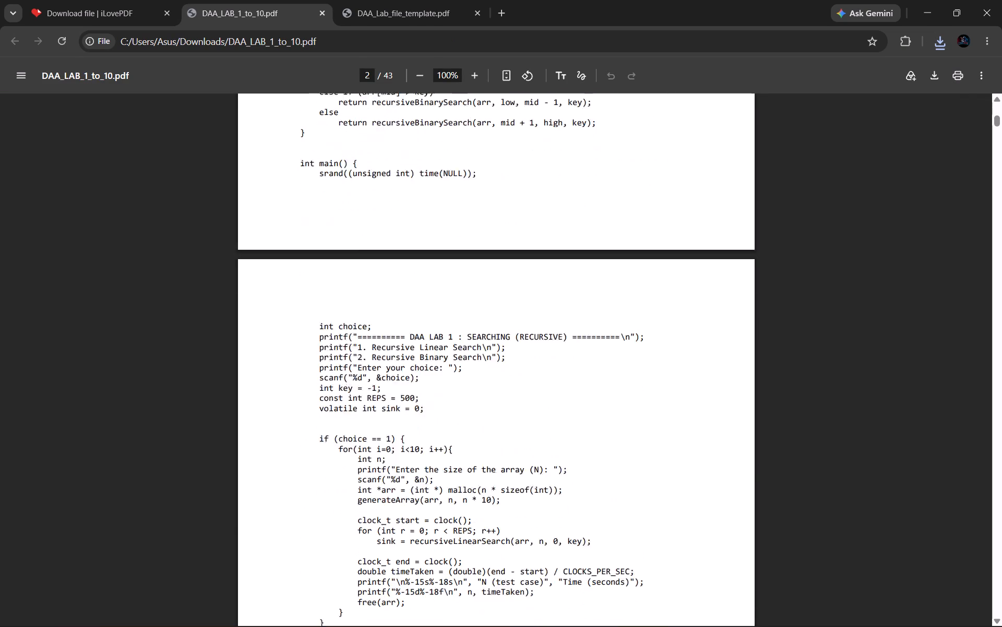
{"action": "scroll", "coordinate": [593, 227], "scroll_direction": "down", "scroll_amount": 20}
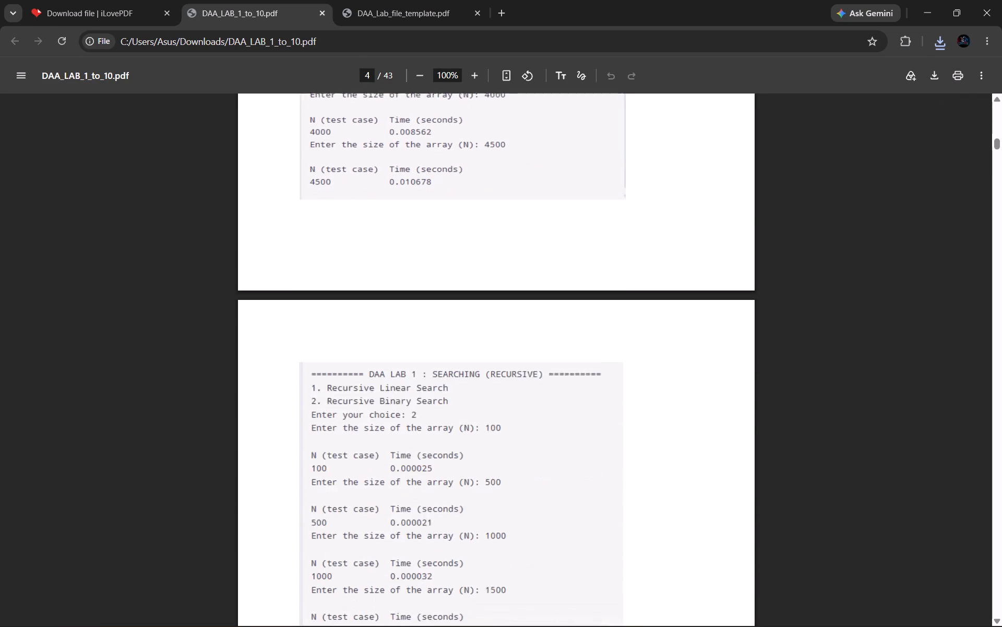
{"action": "scroll", "coordinate": [593, 227], "scroll_direction": "down", "scroll_amount": 11}
{"action": "scroll", "coordinate": [593, 227], "scroll_direction": "down", "scroll_amount": 20}
{"action": "scroll", "coordinate": [593, 227], "scroll_direction": "down", "scroll_amount": 12}
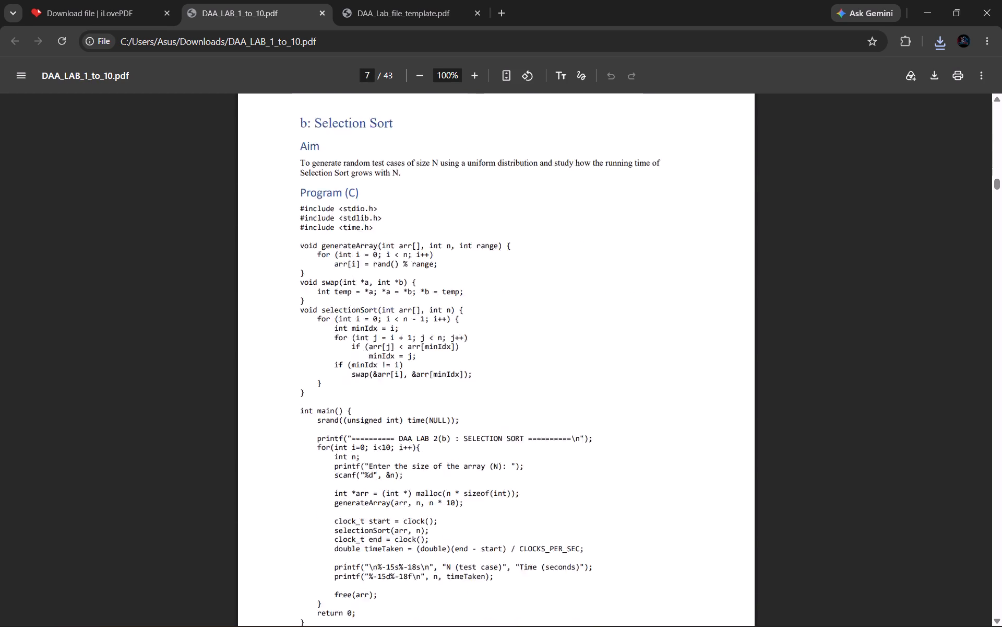
{"action": "scroll", "coordinate": [593, 227], "scroll_direction": "down", "scroll_amount": 7}
Return to the iLovePDF download page.
{"action": "left_click", "coordinate": [41, 0]}
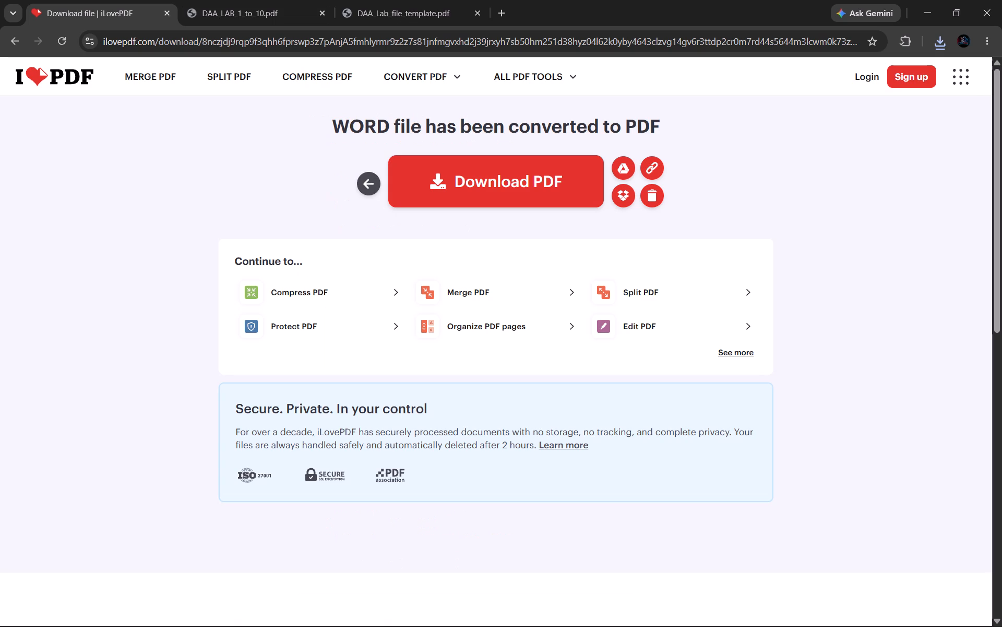
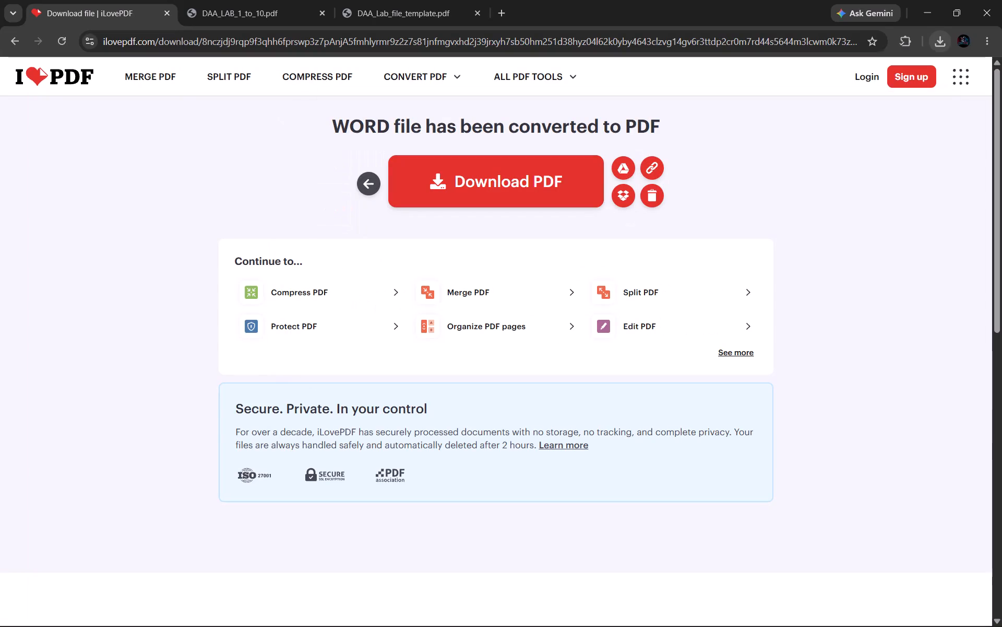
{"action": "left_click", "coordinate": [932, 48]}
{"action": "left_click", "coordinate": [932, 48]}
{"action": "left_click", "coordinate": [147, 75]}
{"action": "left_click", "coordinate": [423, 231]}
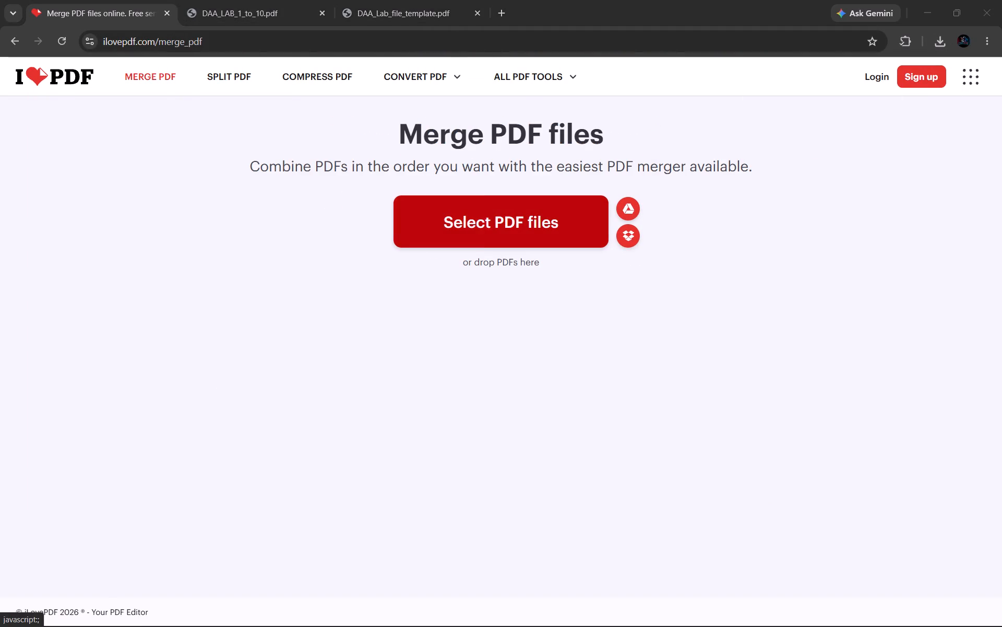
{"action": "left_click", "coordinate": [211, 122]}
{"action": "left_click", "coordinate": [218, 142]}
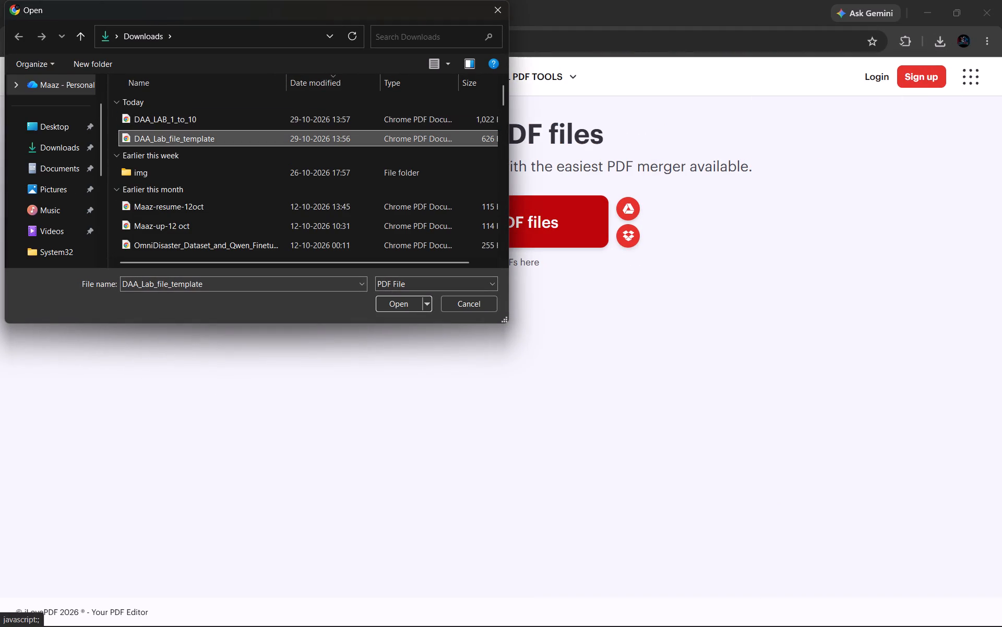
{"action": "left_click", "coordinate": [386, 305]}
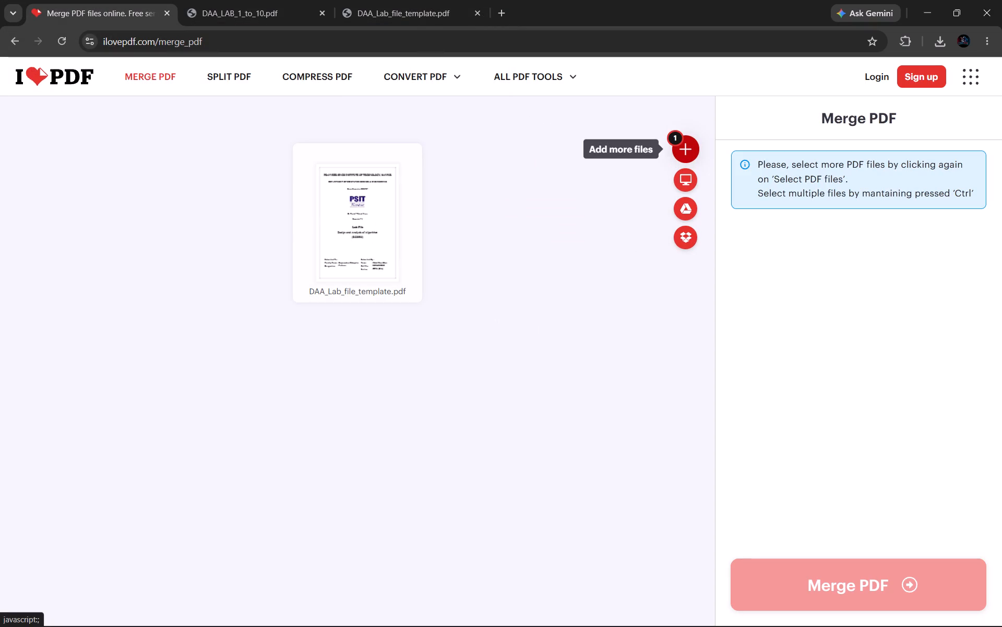
{"action": "left_click", "coordinate": [679, 149]}
{"action": "left_click", "coordinate": [205, 123]}
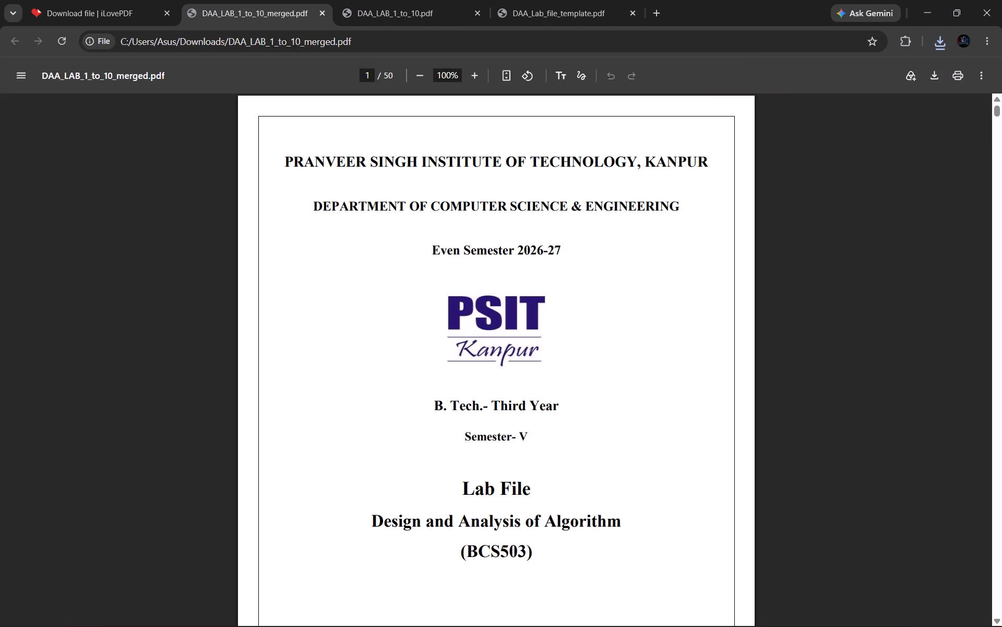
{"action": "scroll", "coordinate": [606, 212], "scroll_direction": "down", "scroll_amount": 5}
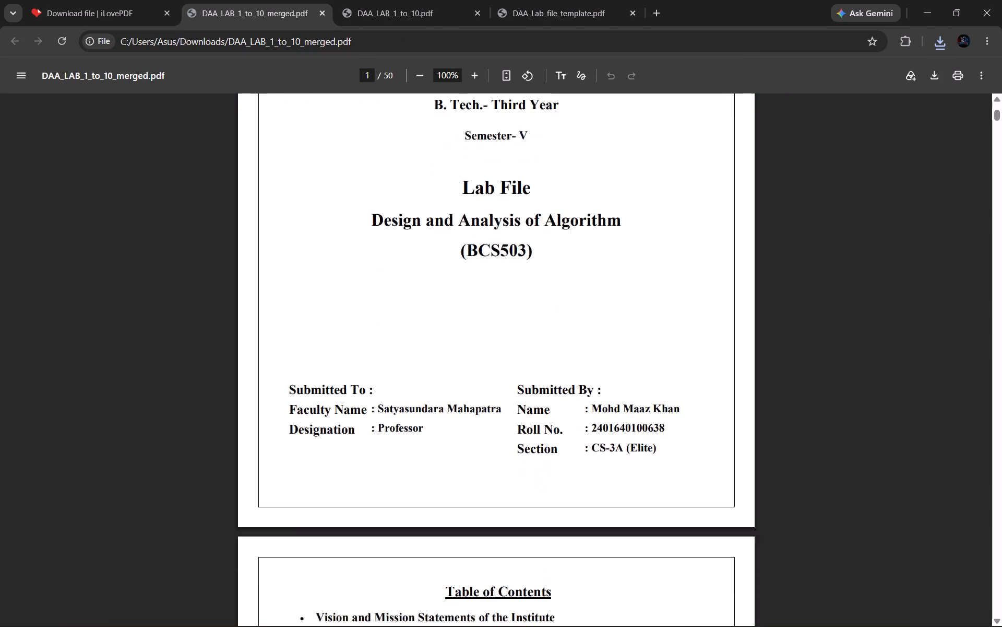
{"action": "scroll", "coordinate": [606, 212], "scroll_direction": "down", "scroll_amount": 2}
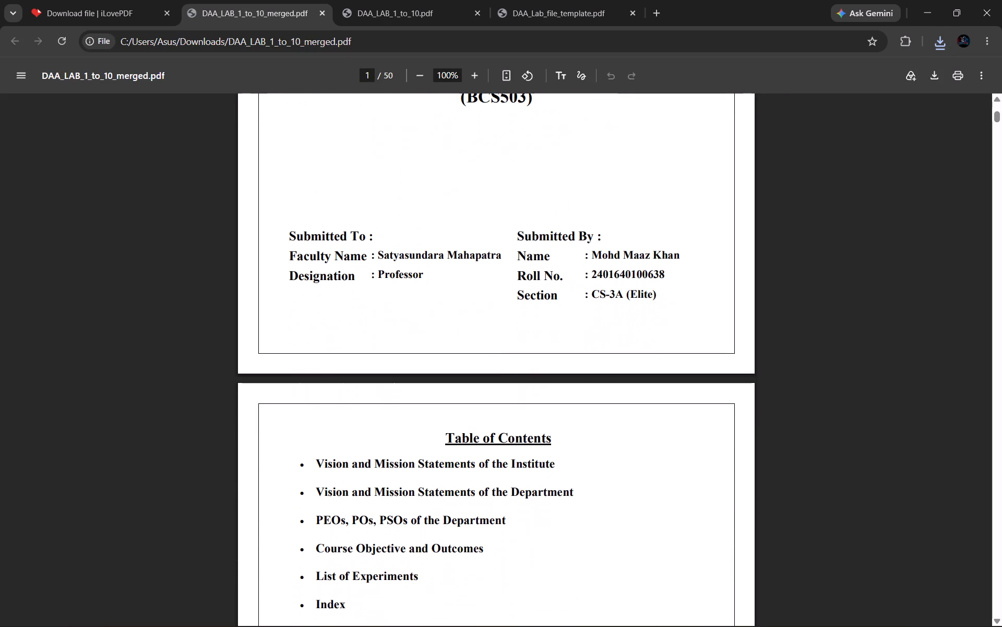
{"action": "scroll", "coordinate": [606, 212], "scroll_direction": "down", "scroll_amount": 13}
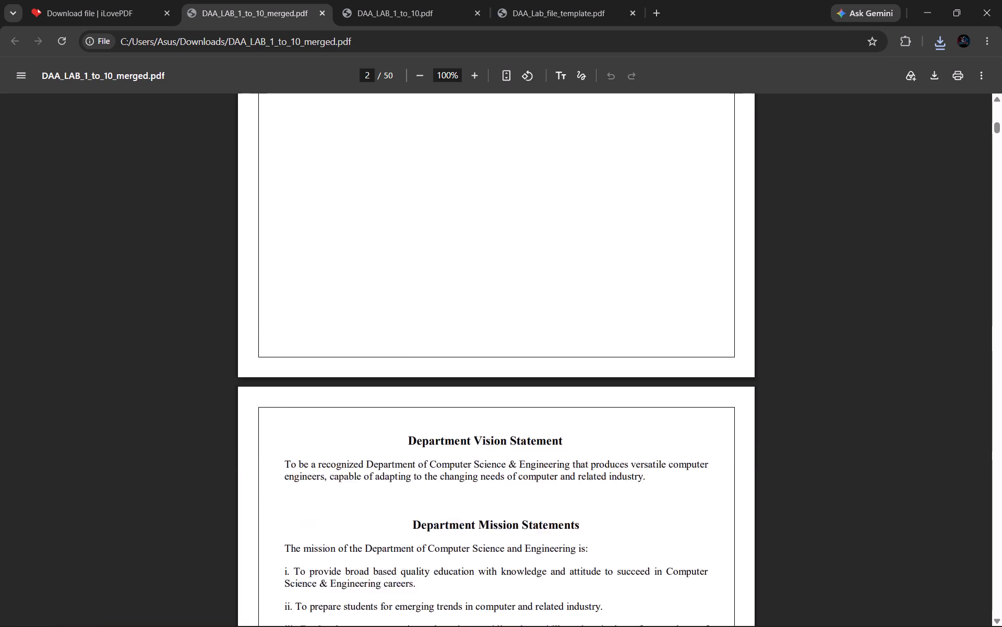
{"action": "scroll", "coordinate": [606, 212], "scroll_direction": "down", "scroll_amount": 15}
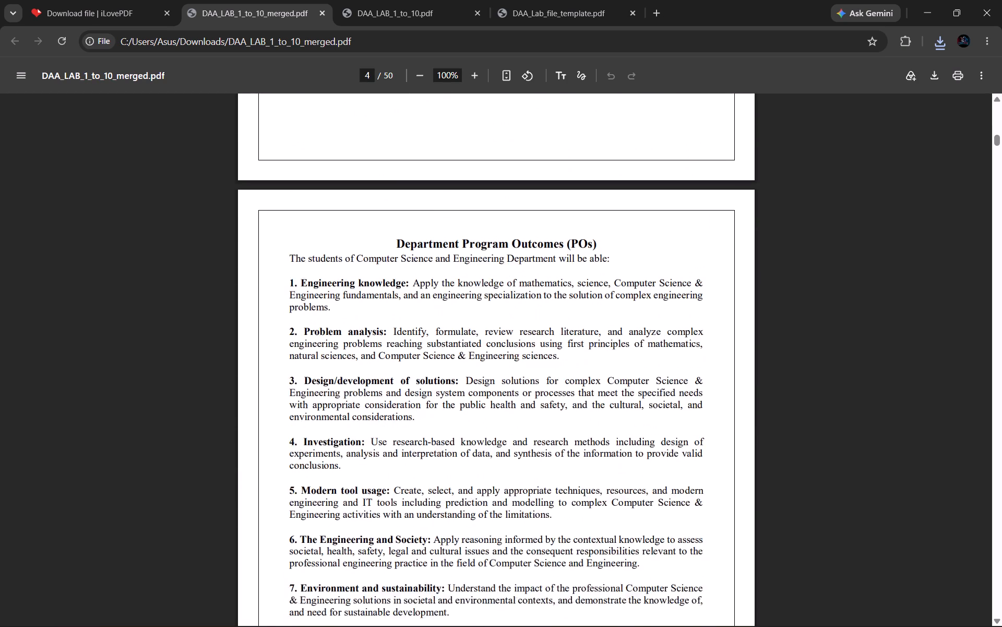
{"action": "scroll", "coordinate": [606, 212], "scroll_direction": "down", "scroll_amount": 17}
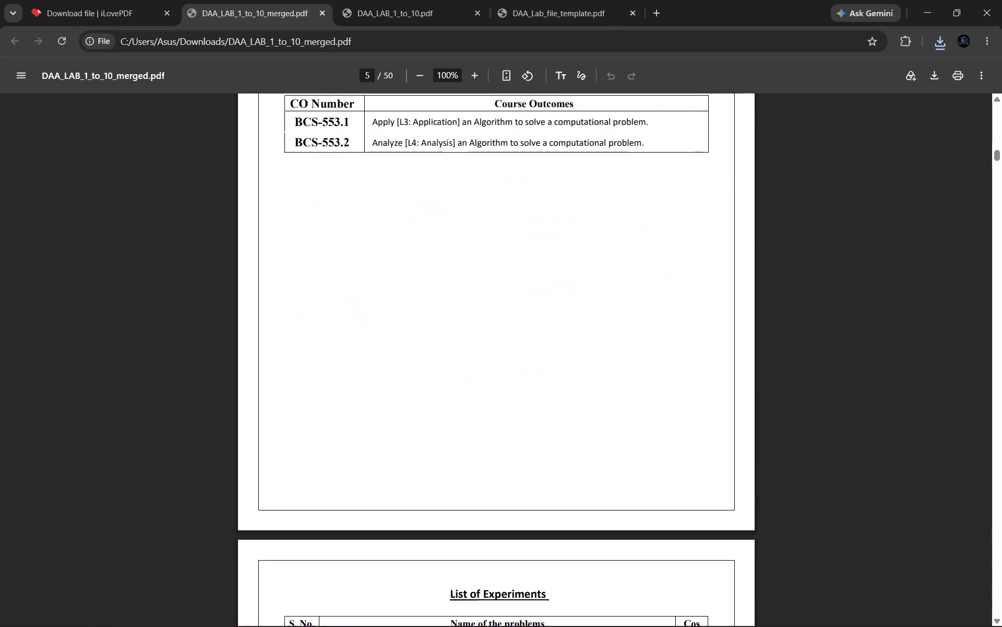
{"action": "scroll", "coordinate": [606, 212], "scroll_direction": "down", "scroll_amount": 17}
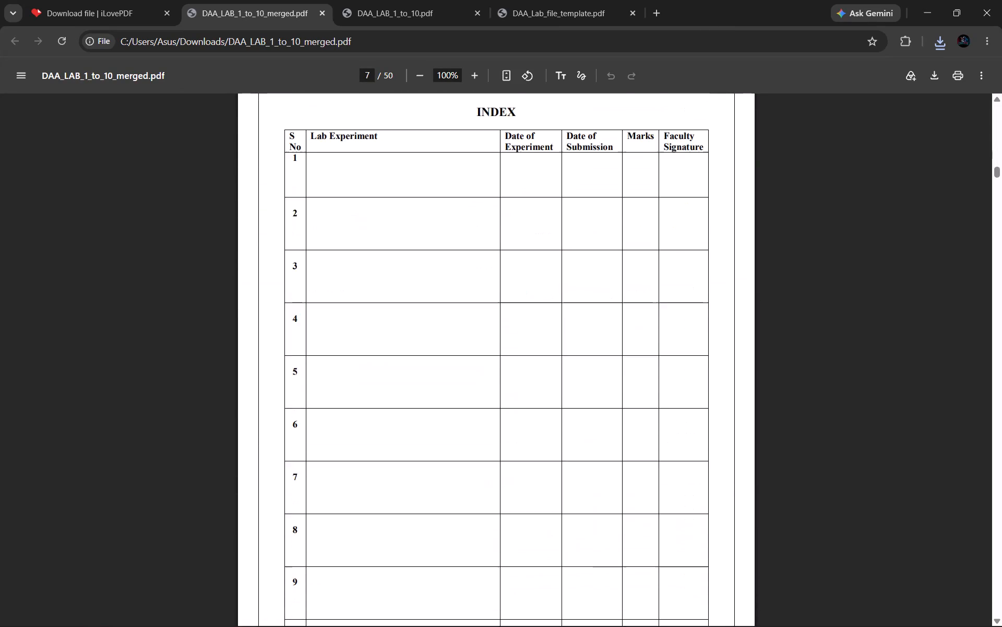
{"action": "scroll", "coordinate": [606, 212], "scroll_direction": "down", "scroll_amount": 10}
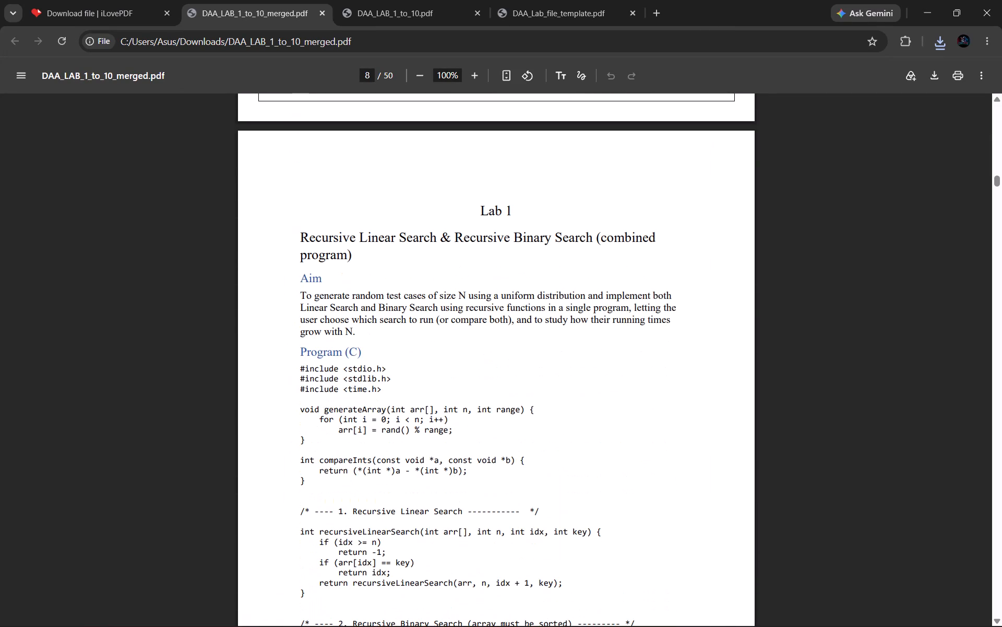
{"action": "scroll", "coordinate": [606, 212], "scroll_direction": "up", "scroll_amount": 13}
{"action": "scroll", "coordinate": [606, 212], "scroll_direction": "up", "scroll_amount": 8}
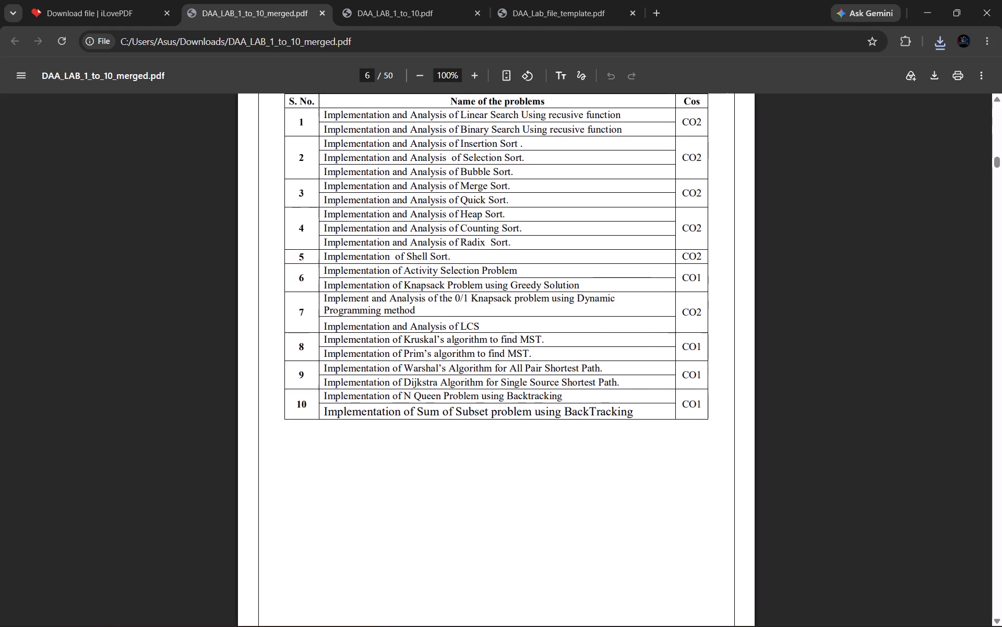
Look through the merged PDF's programs and outputs from Lab 1 recursive search to Lab 6 fractional knapsack.
{"action": "scroll", "coordinate": [606, 212], "scroll_direction": "down", "scroll_amount": 20}
{"action": "scroll", "coordinate": [608, 210], "scroll_direction": "down", "scroll_amount": 13}
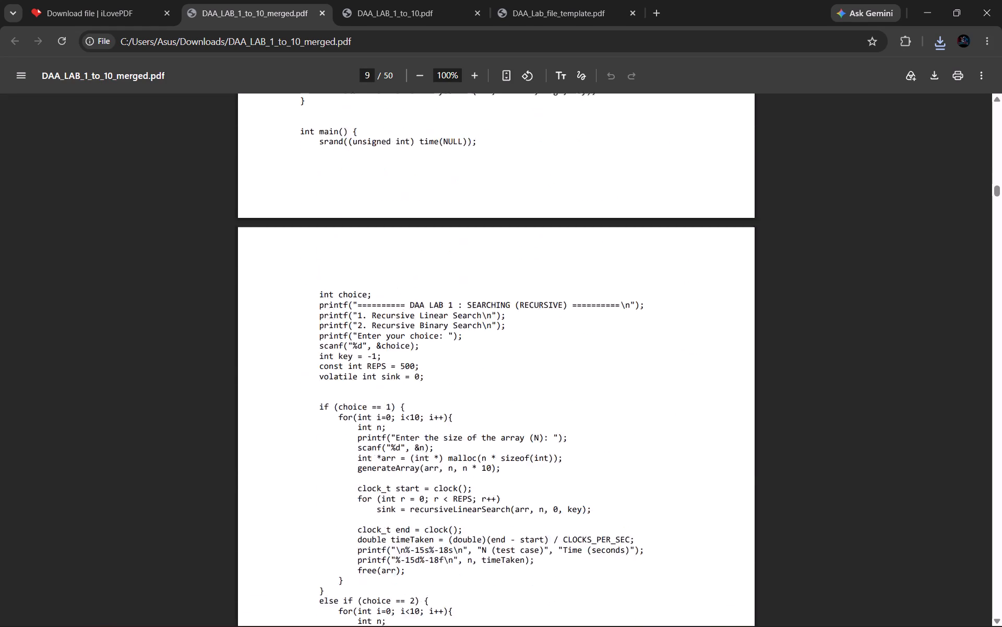
{"action": "scroll", "coordinate": [608, 210], "scroll_direction": "down", "scroll_amount": 20}
{"action": "scroll", "coordinate": [608, 210], "scroll_direction": "down", "scroll_amount": 14}
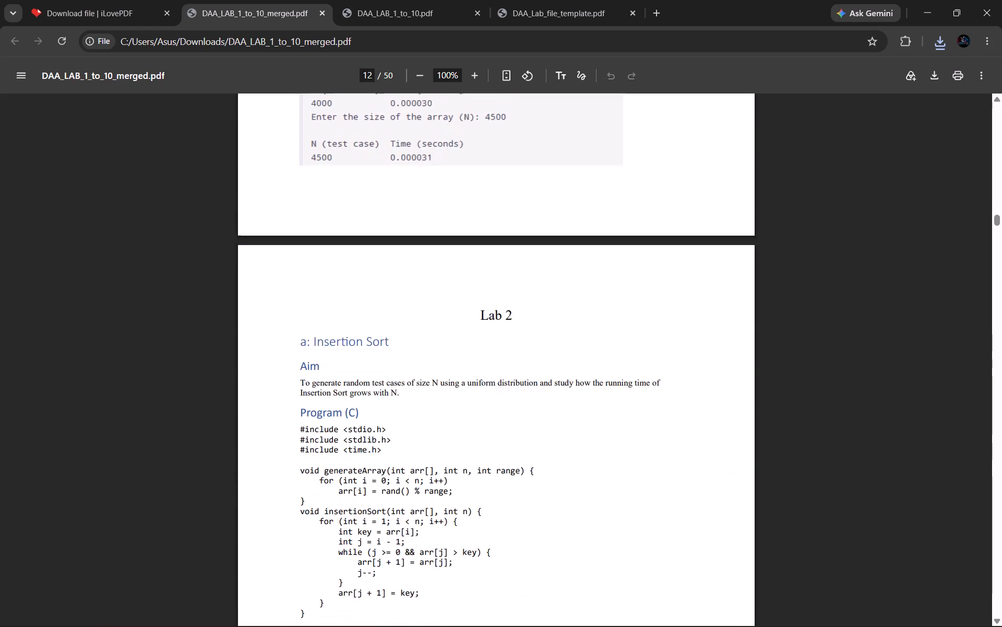
{"action": "scroll", "coordinate": [608, 210], "scroll_direction": "down", "scroll_amount": 12}
{"action": "scroll", "coordinate": [608, 210], "scroll_direction": "down", "scroll_amount": 15}
{"action": "scroll", "coordinate": [608, 210], "scroll_direction": "down", "scroll_amount": 6}
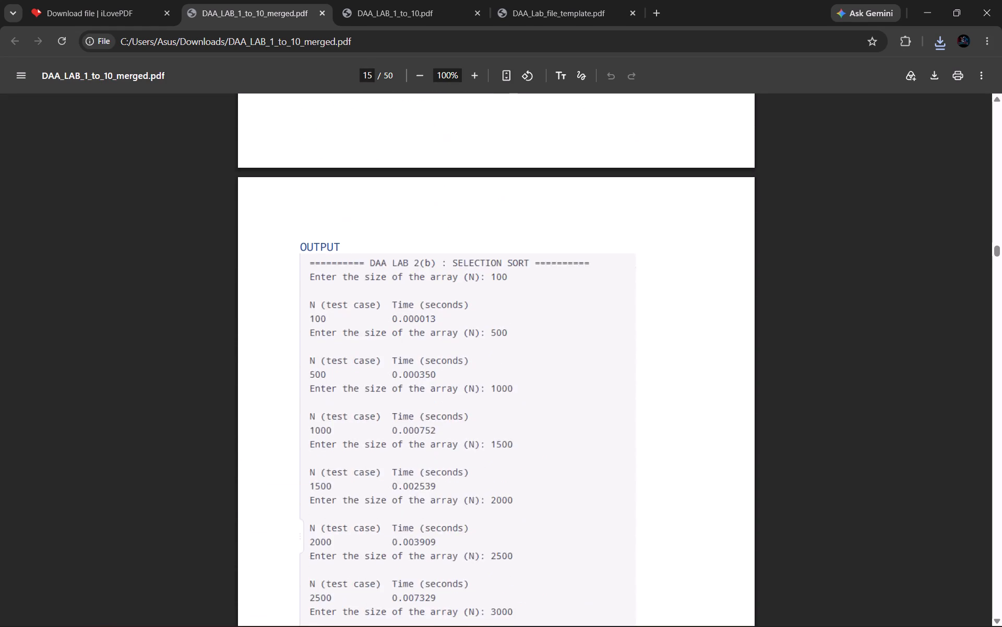
{"action": "scroll", "coordinate": [608, 210], "scroll_direction": "down", "scroll_amount": 12}
{"action": "scroll", "coordinate": [608, 210], "scroll_direction": "down", "scroll_amount": 20}
{"action": "scroll", "coordinate": [608, 210], "scroll_direction": "down", "scroll_amount": 16}
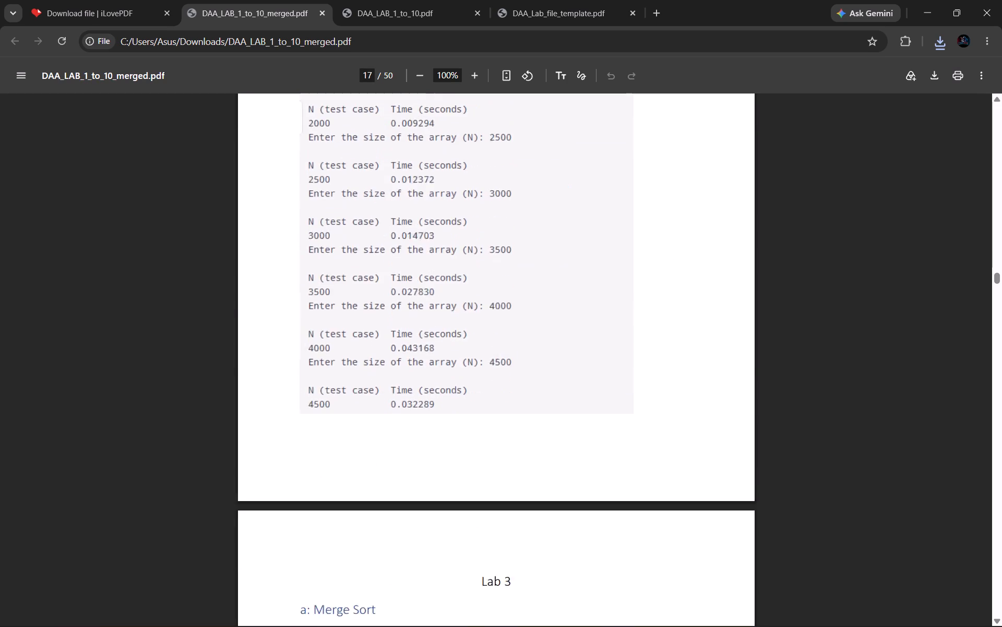
{"action": "scroll", "coordinate": [608, 210], "scroll_direction": "down", "scroll_amount": 20}
{"action": "scroll", "coordinate": [608, 210], "scroll_direction": "down", "scroll_amount": 20}
{"action": "scroll", "coordinate": [608, 210], "scroll_direction": "down", "scroll_amount": 20}
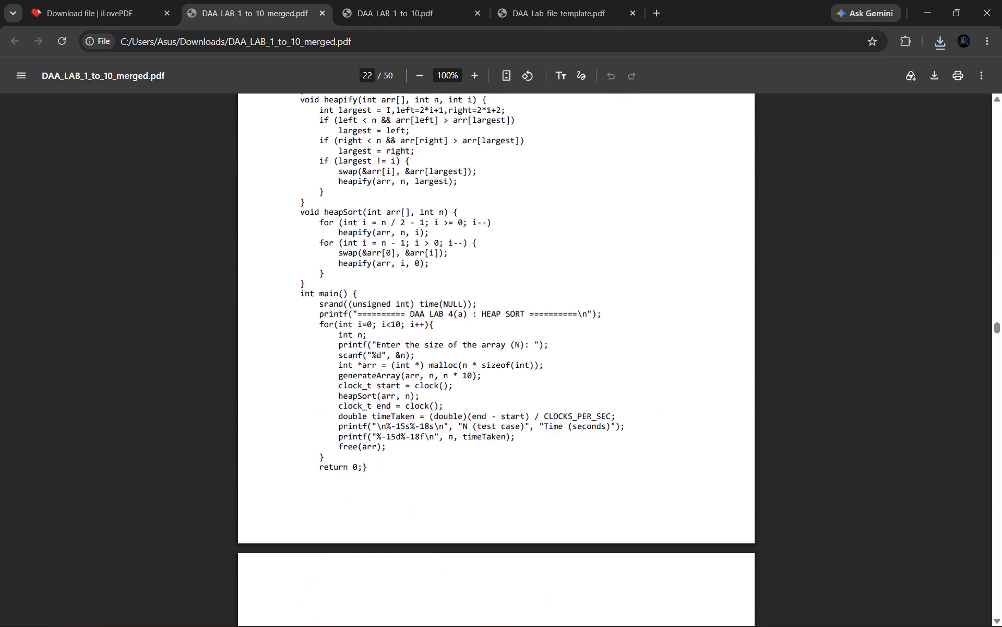
{"action": "scroll", "coordinate": [611, 204], "scroll_direction": "down", "scroll_amount": 20}
{"action": "scroll", "coordinate": [611, 204], "scroll_direction": "down", "scroll_amount": 20}
{"action": "scroll", "coordinate": [611, 204], "scroll_direction": "down", "scroll_amount": 20}
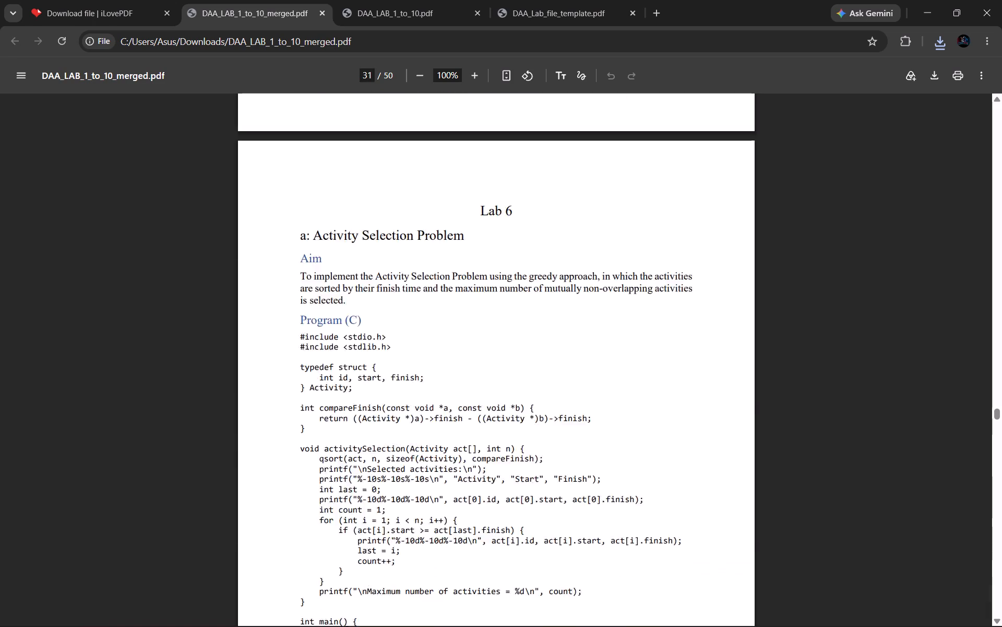
{"action": "scroll", "coordinate": [620, 187], "scroll_direction": "down", "scroll_amount": 20}
{"action": "scroll", "coordinate": [620, 187], "scroll_direction": "down", "scroll_amount": 16}
Recheck the merged PDF's Lab 6 knapsack and activity selection pages, going back to the preceding sorting output on page 30.
{"action": "scroll", "coordinate": [639, 158], "scroll_direction": "up", "scroll_amount": 16}
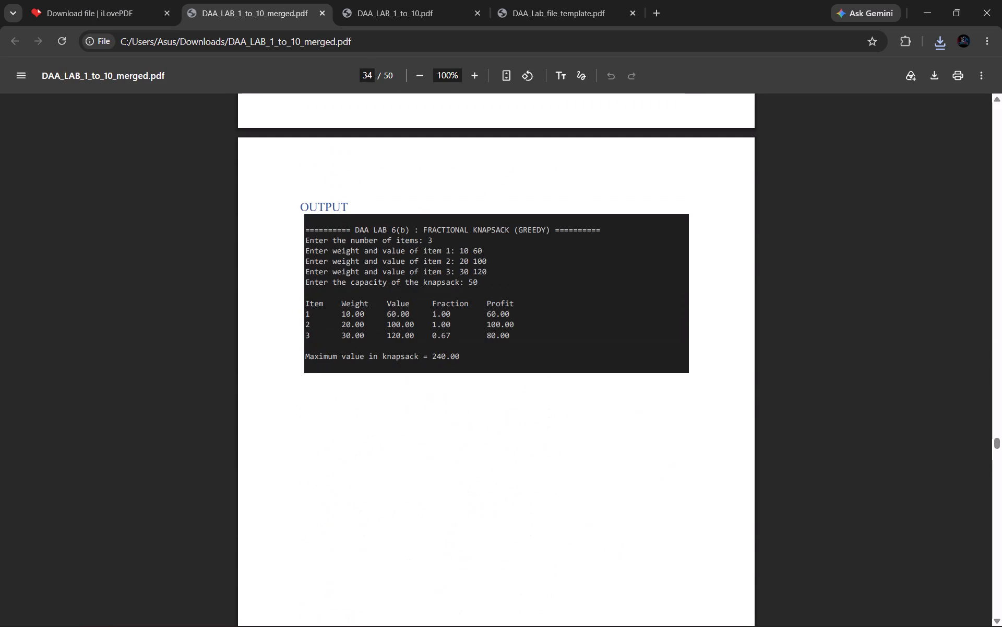
{"action": "scroll", "coordinate": [640, 158], "scroll_direction": "up", "scroll_amount": 14}
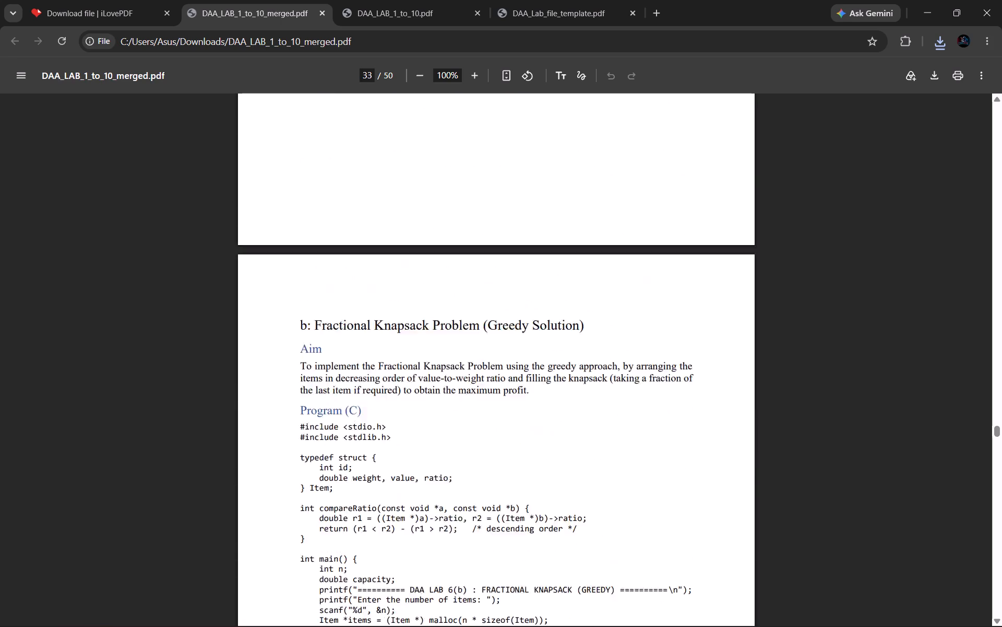
{"action": "scroll", "coordinate": [640, 158], "scroll_direction": "up", "scroll_amount": 8}
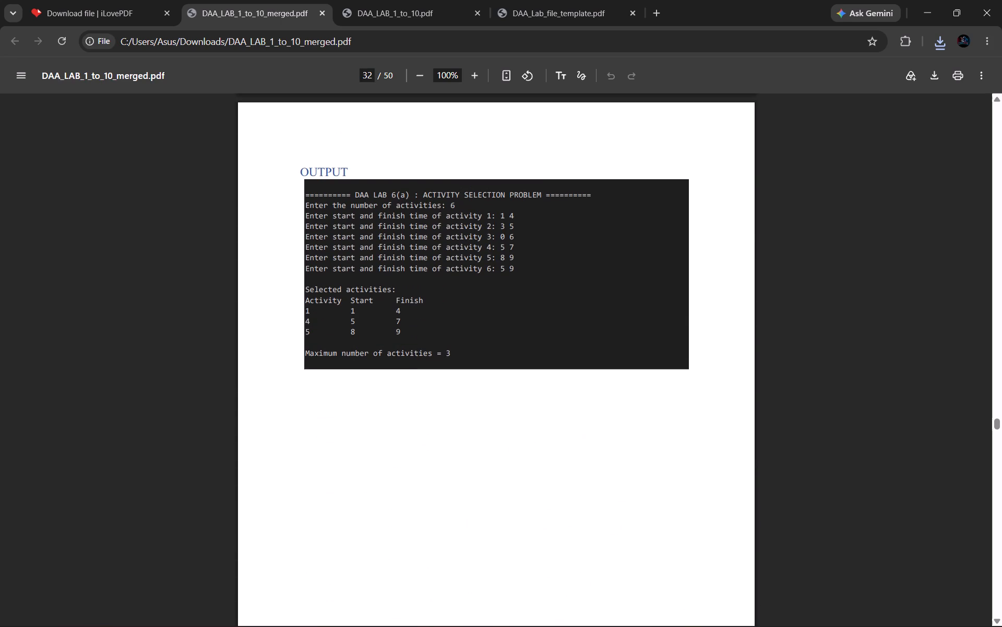
{"action": "scroll", "coordinate": [640, 158], "scroll_direction": "up", "scroll_amount": 19}
{"action": "scroll", "coordinate": [640, 158], "scroll_direction": "up", "scroll_amount": 6}
{"action": "scroll", "coordinate": [640, 158], "scroll_direction": "down", "scroll_amount": 12}
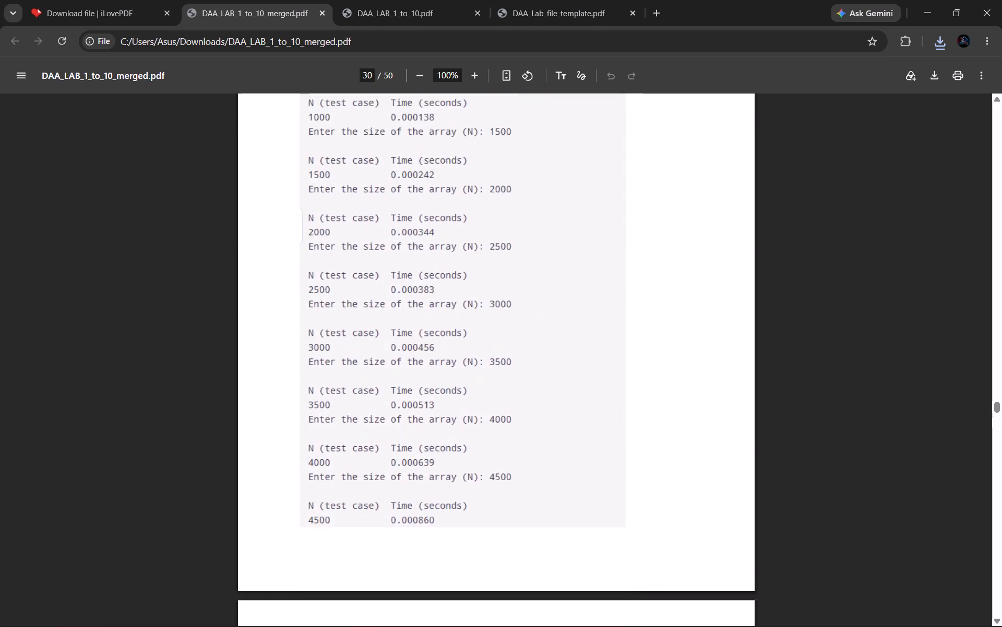
Look through the rest of the merged PDF, from Lab 6 past the Lab 8 and Lab 9 programs to the last page, 50.
{"action": "scroll", "coordinate": [640, 158], "scroll_direction": "down", "scroll_amount": 20}
{"action": "scroll", "coordinate": [640, 158], "scroll_direction": "down", "scroll_amount": 20}
{"action": "scroll", "coordinate": [640, 158], "scroll_direction": "down", "scroll_amount": 20}
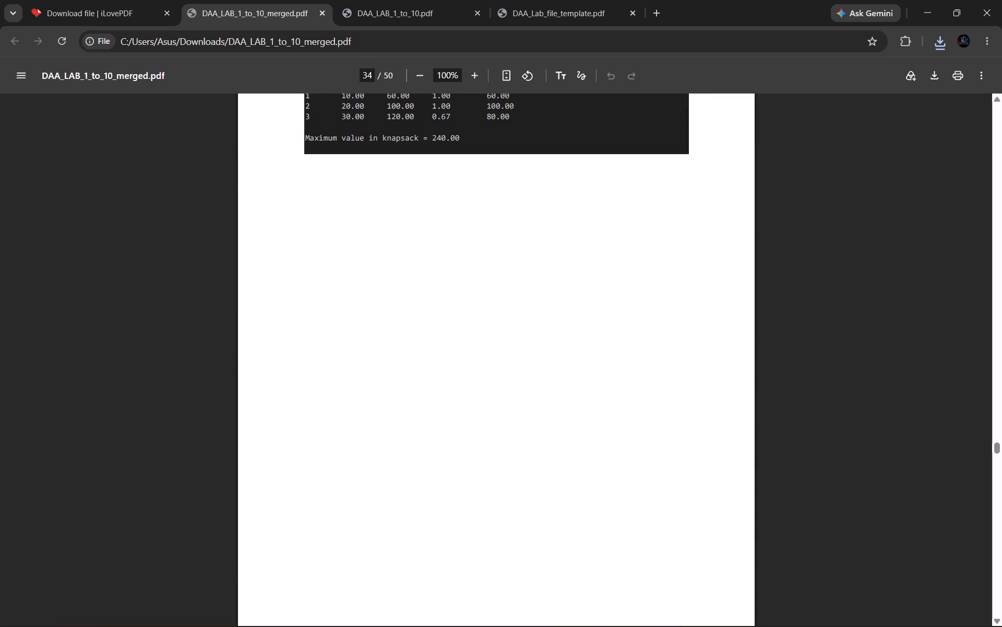
{"action": "scroll", "coordinate": [604, 180], "scroll_direction": "down", "scroll_amount": 20}
{"action": "scroll", "coordinate": [604, 180], "scroll_direction": "down", "scroll_amount": 3}
{"action": "scroll", "coordinate": [611, 177], "scroll_direction": "down", "scroll_amount": 20}
{"action": "scroll", "coordinate": [611, 177], "scroll_direction": "down", "scroll_amount": 4}
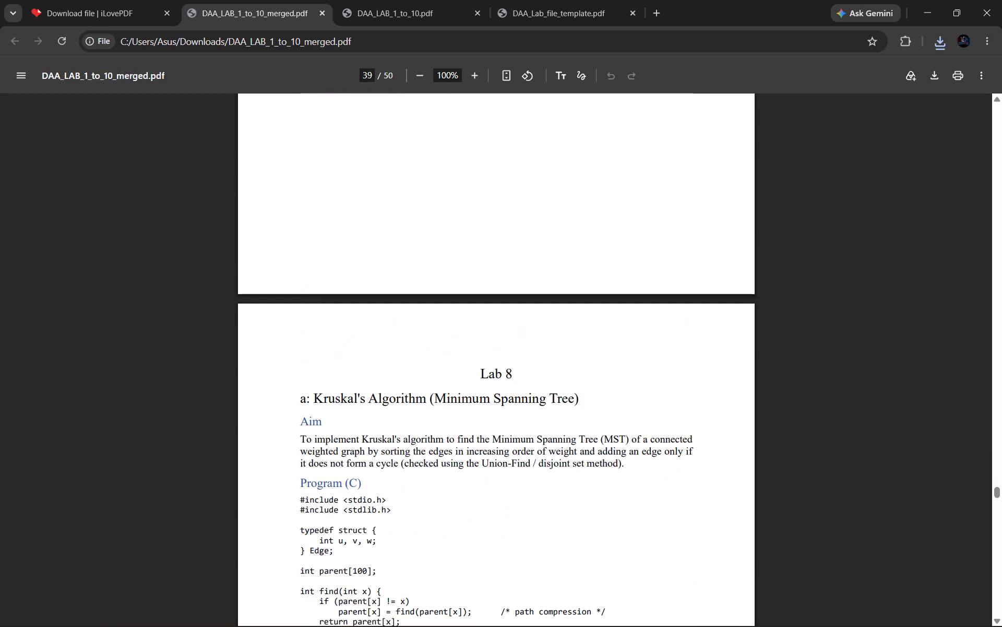
{"action": "scroll", "coordinate": [601, 189], "scroll_direction": "down", "scroll_amount": 20}
{"action": "scroll", "coordinate": [601, 189], "scroll_direction": "down", "scroll_amount": 20}
{"action": "scroll", "coordinate": [601, 189], "scroll_direction": "down", "scroll_amount": 1}
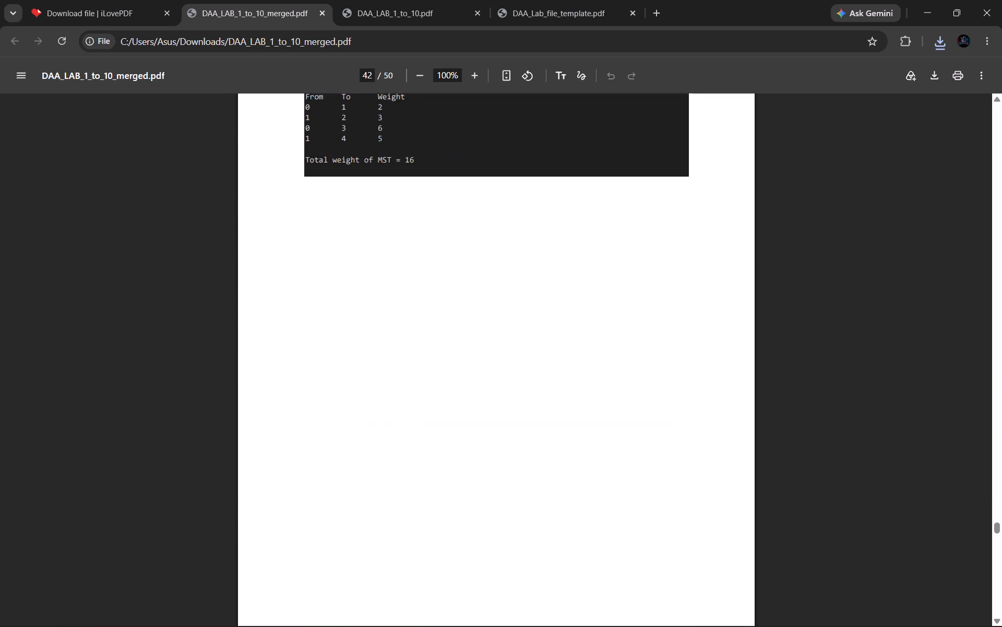
{"action": "scroll", "coordinate": [601, 189], "scroll_direction": "down", "scroll_amount": 19}
{"action": "scroll", "coordinate": [601, 189], "scroll_direction": "down", "scroll_amount": 20}
{"action": "scroll", "coordinate": [601, 189], "scroll_direction": "down", "scroll_amount": 4}
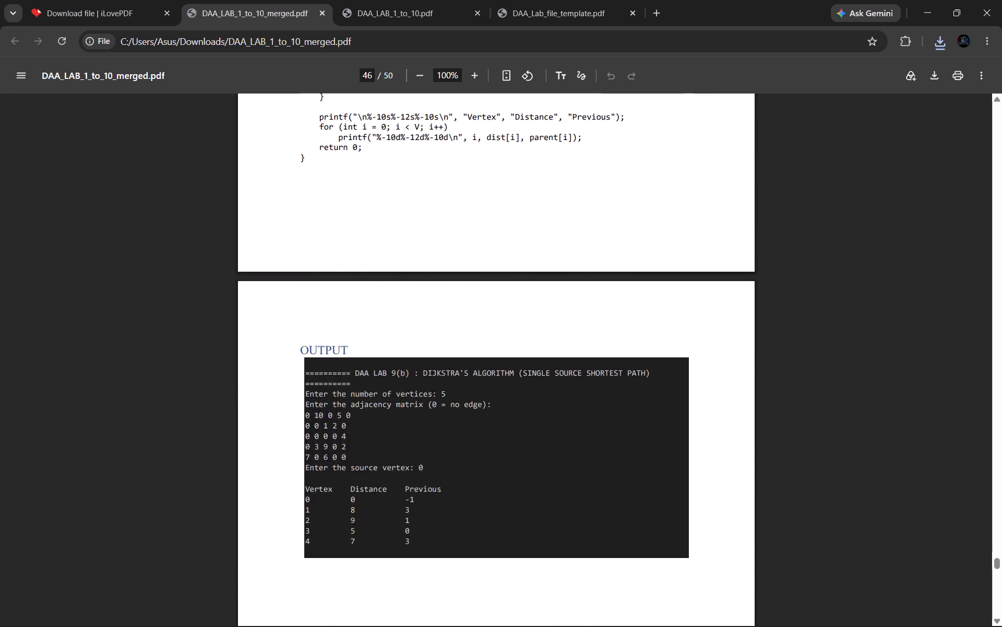
{"action": "scroll", "coordinate": [601, 189], "scroll_direction": "down", "scroll_amount": 20}
{"action": "scroll", "coordinate": [601, 189], "scroll_direction": "down", "scroll_amount": 20}
{"action": "scroll", "coordinate": [601, 189], "scroll_direction": "down", "scroll_amount": 9}
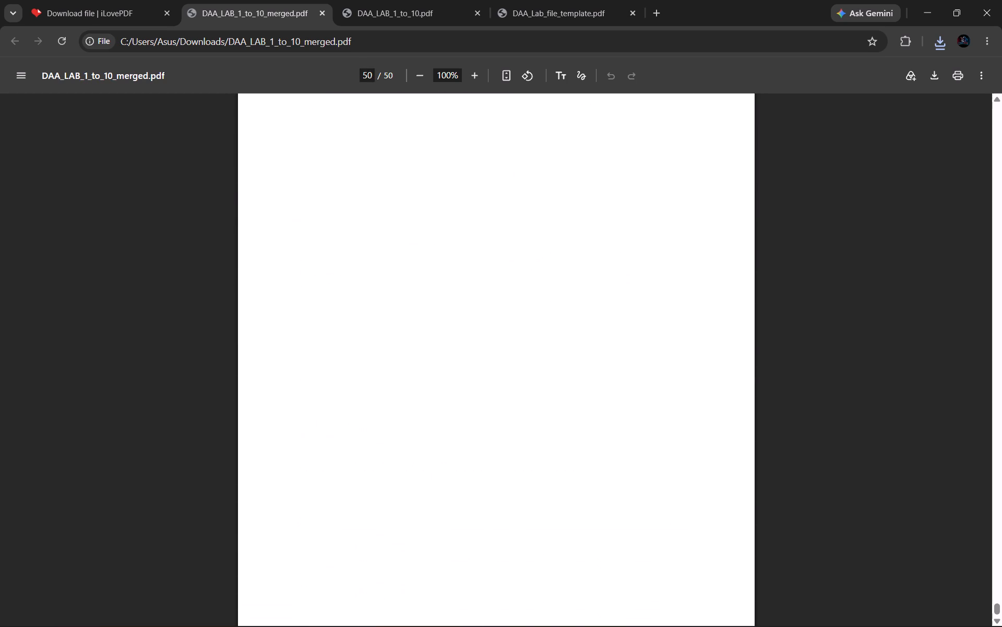
{"action": "scroll", "coordinate": [601, 189], "scroll_direction": "down", "scroll_amount": 11}
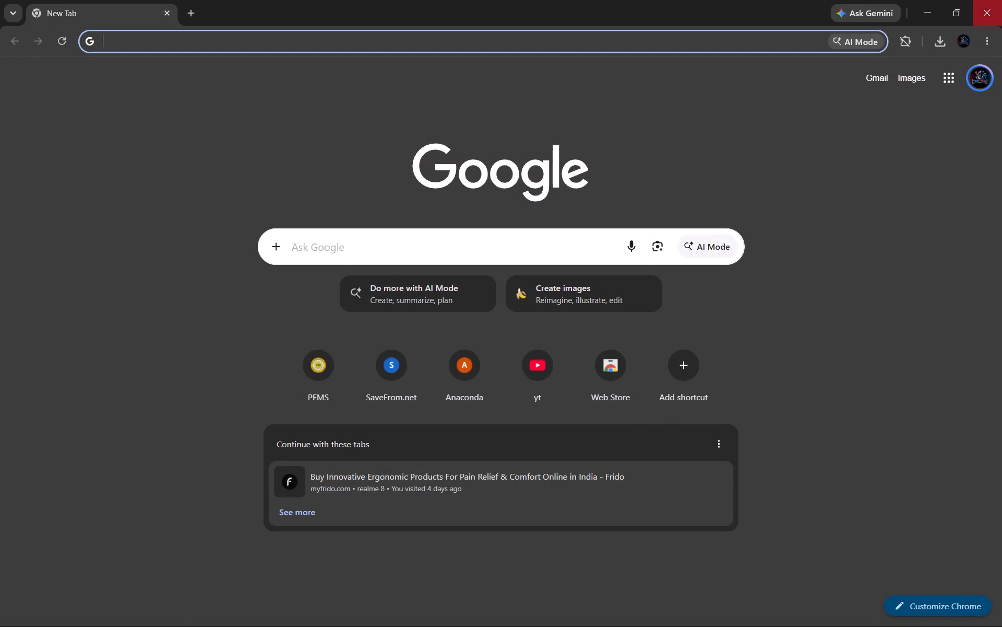
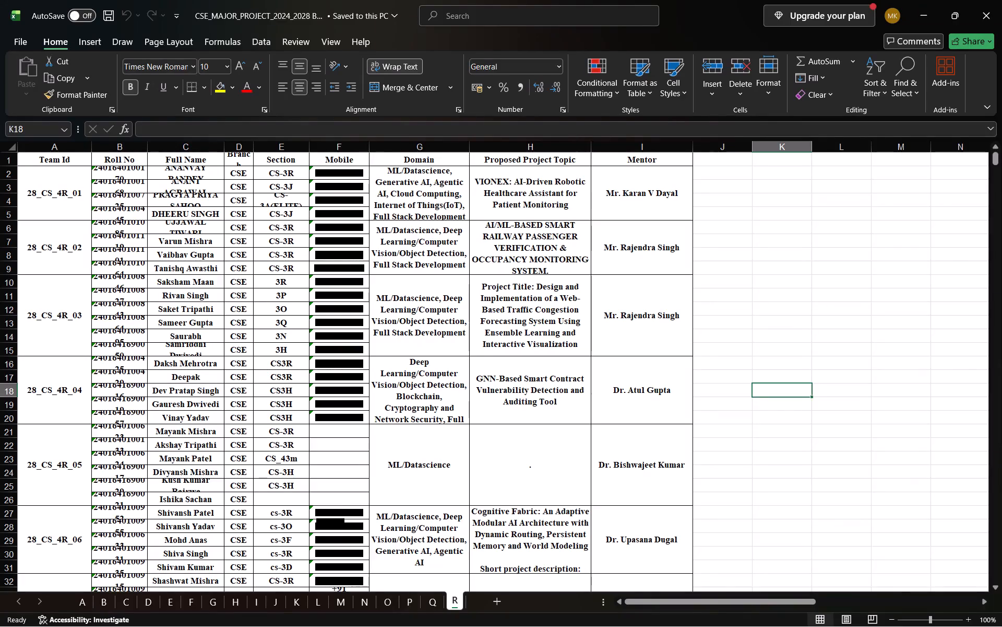
Look through sheet A of the CSE major project workbook, from the first team down to team 28_CS_4A_14.
{"action": "left_click", "coordinate": [89, 606]}
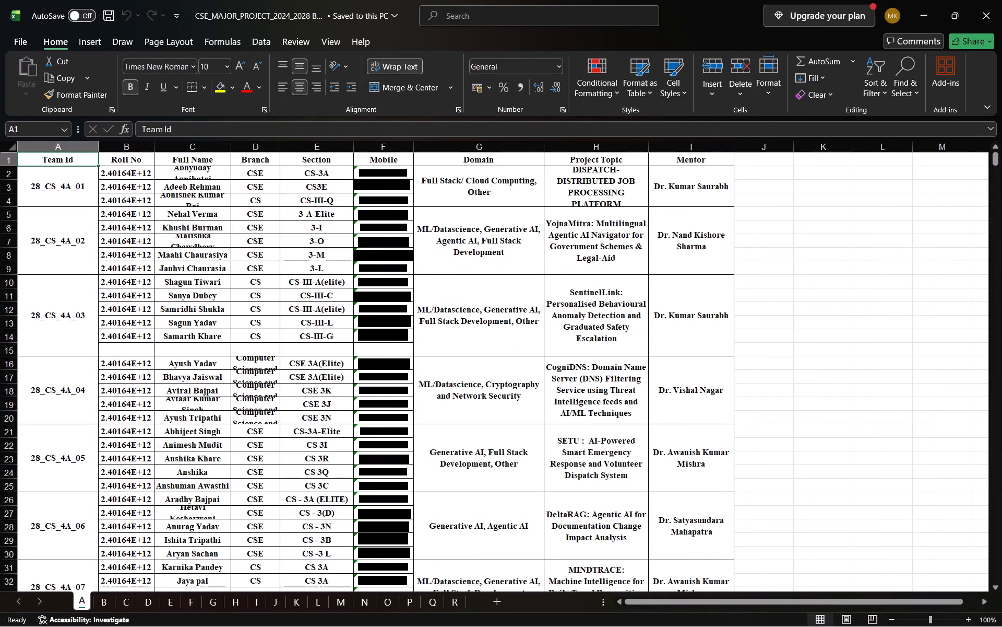
{"action": "scroll", "coordinate": [312, 348], "scroll_direction": "down", "scroll_amount": 1}
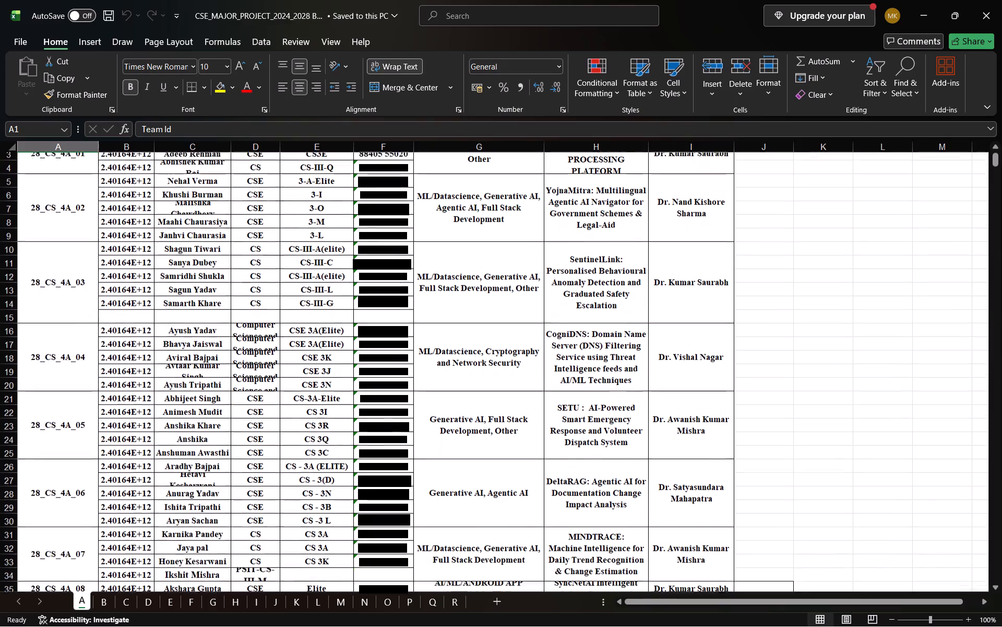
{"action": "scroll", "coordinate": [312, 347], "scroll_direction": "down", "scroll_amount": 3}
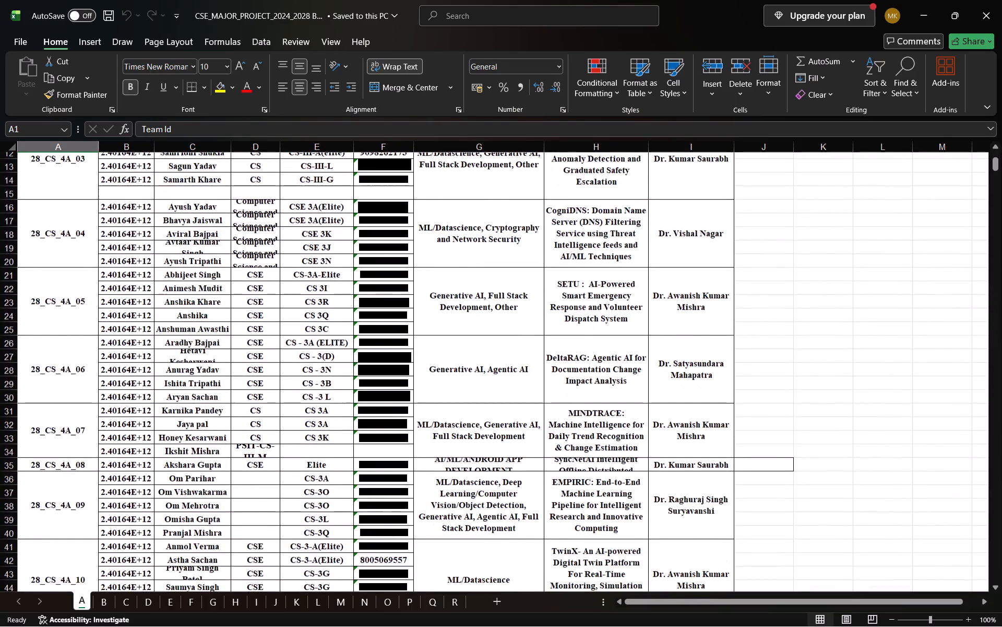
{"action": "scroll", "coordinate": [312, 349], "scroll_direction": "down", "scroll_amount": 8}
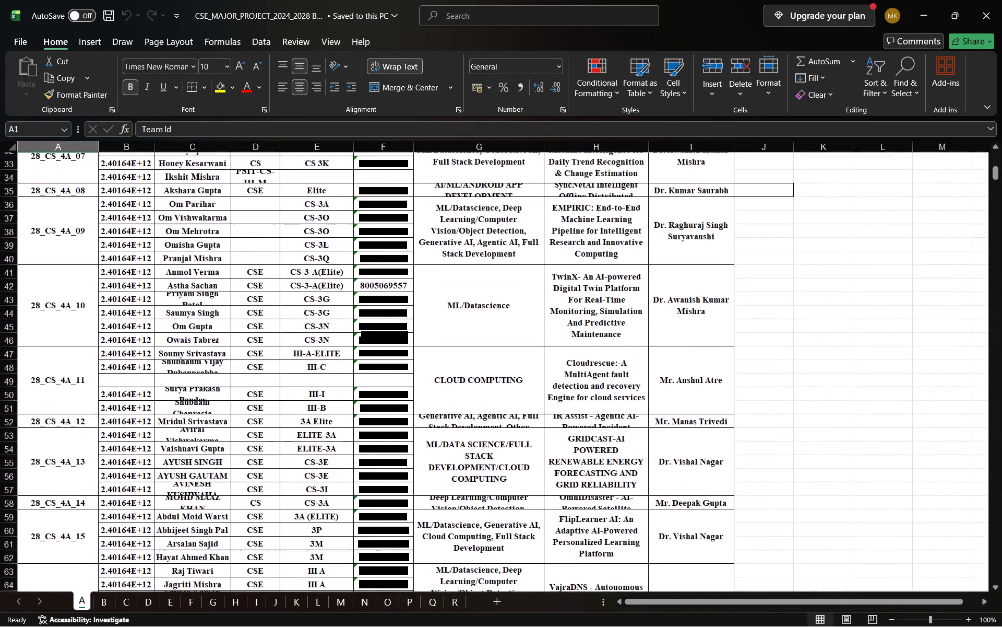
Examine team 28_CS_4A_14's record in row 58, from the full name across the section, domain, project topic and mentor.
{"action": "left_click", "coordinate": [211, 461]}
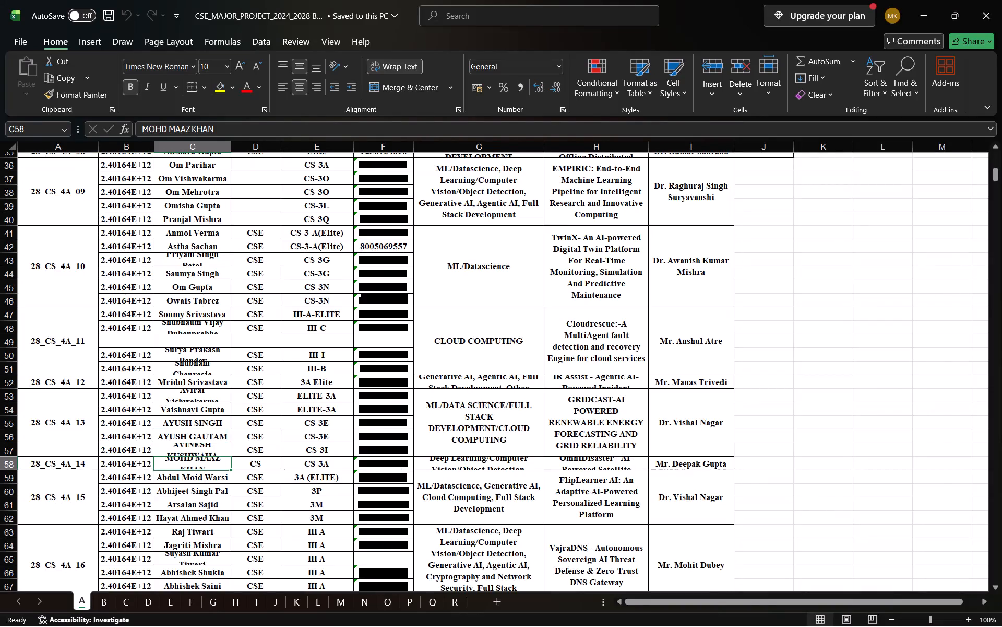
{"action": "key", "text": "Right"}
{"action": "key", "text": "Right"}
{"action": "key", "text": "Right"}
{"action": "key", "text": "Right"}
{"action": "key", "text": "Right"}
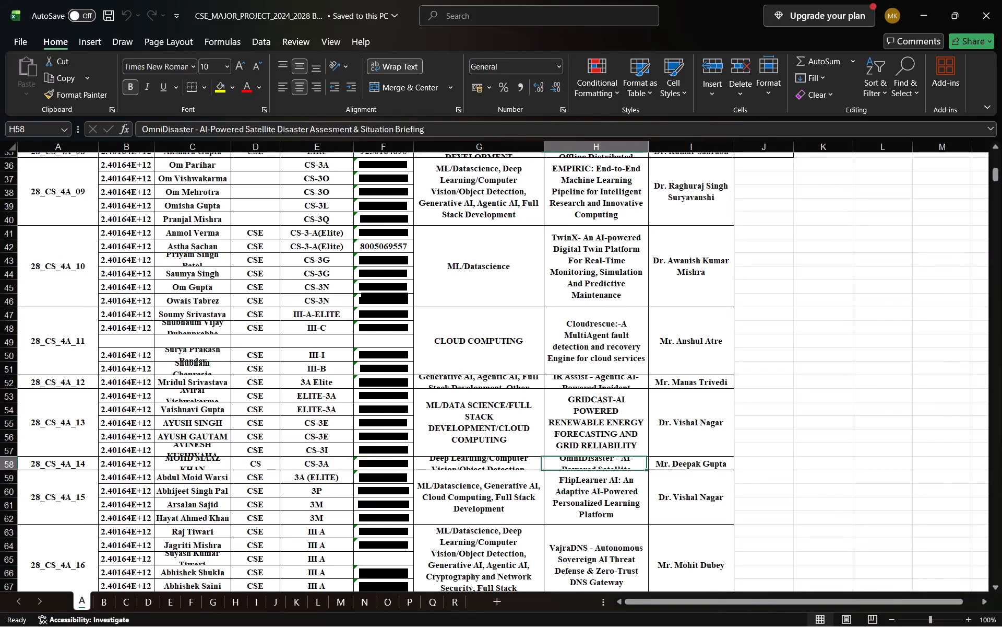
{"action": "key", "text": "Right"}
{"action": "key", "text": "Right"}
{"action": "key", "text": "Right"}
{"action": "key", "text": "Right"}
{"action": "key", "text": "Right"}
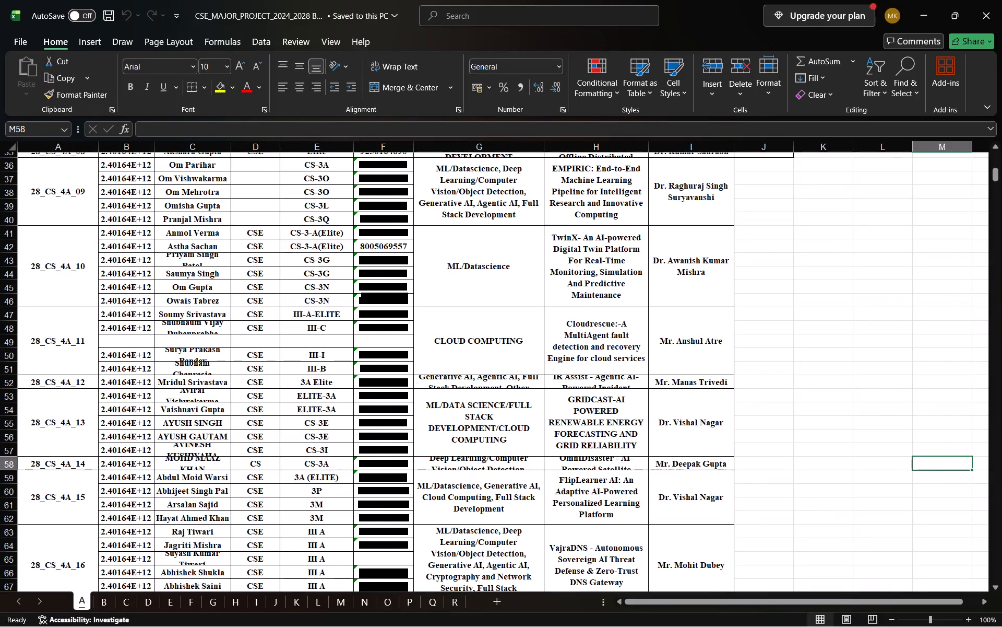